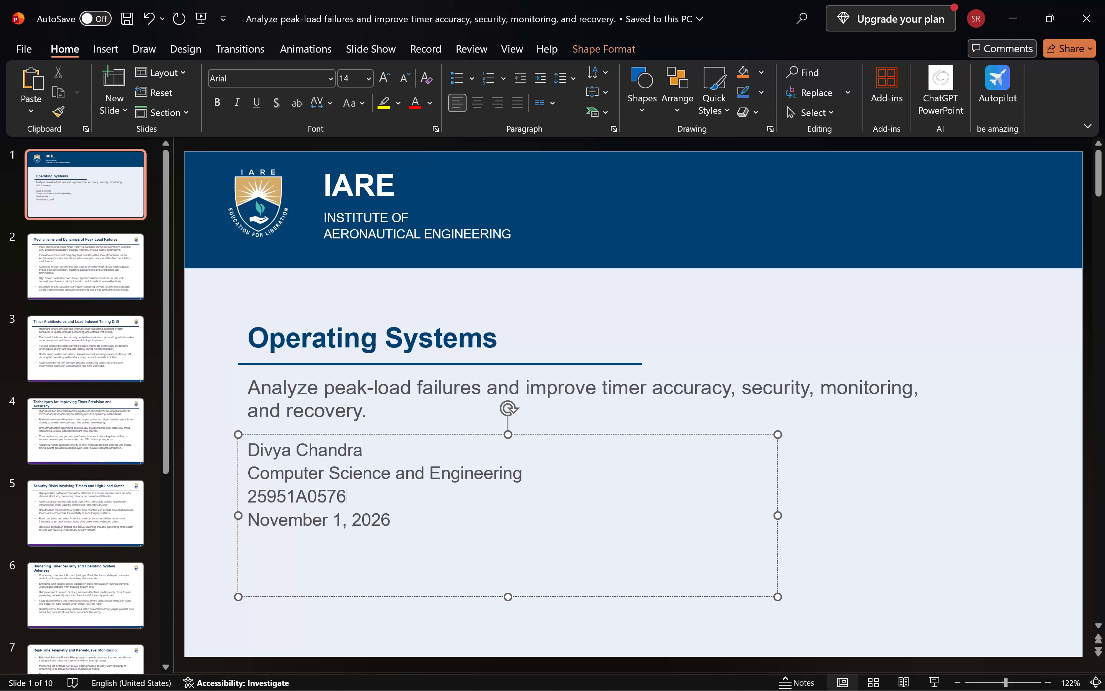
Open the slide show recorder from the first slide and start recording the presentation.
left_click(434, 49)
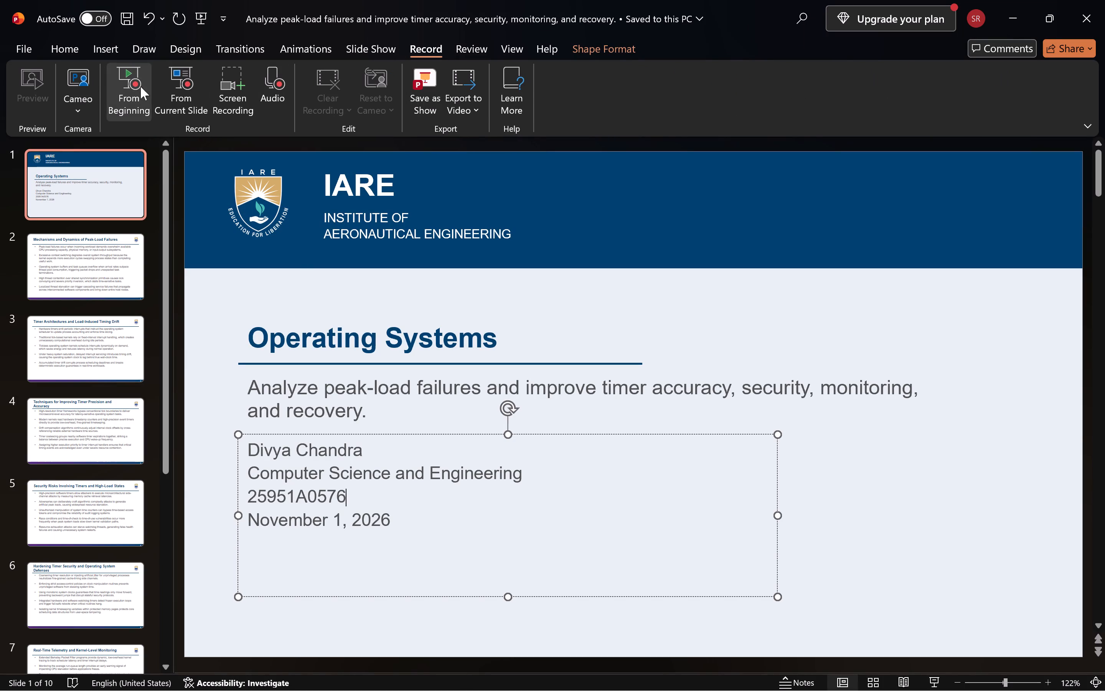
left_click(128, 97)
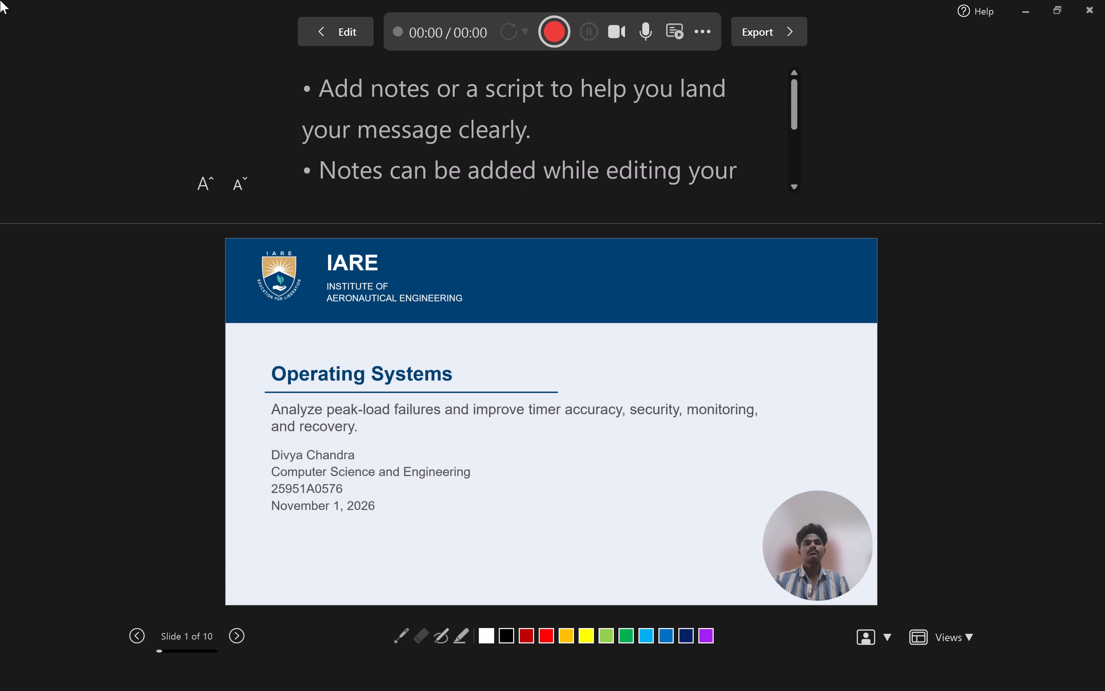
left_click(541, 36)
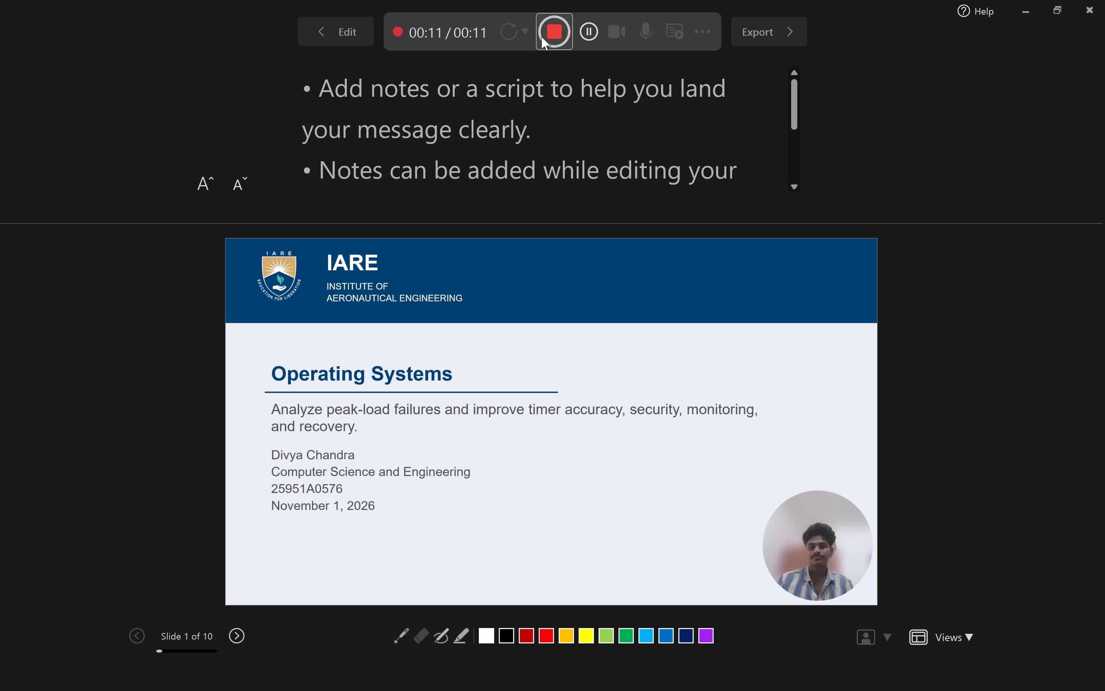
Advance the recorded presentation to slide 2 on peak-load failures, and try to go back to the title slide.
key("Right")
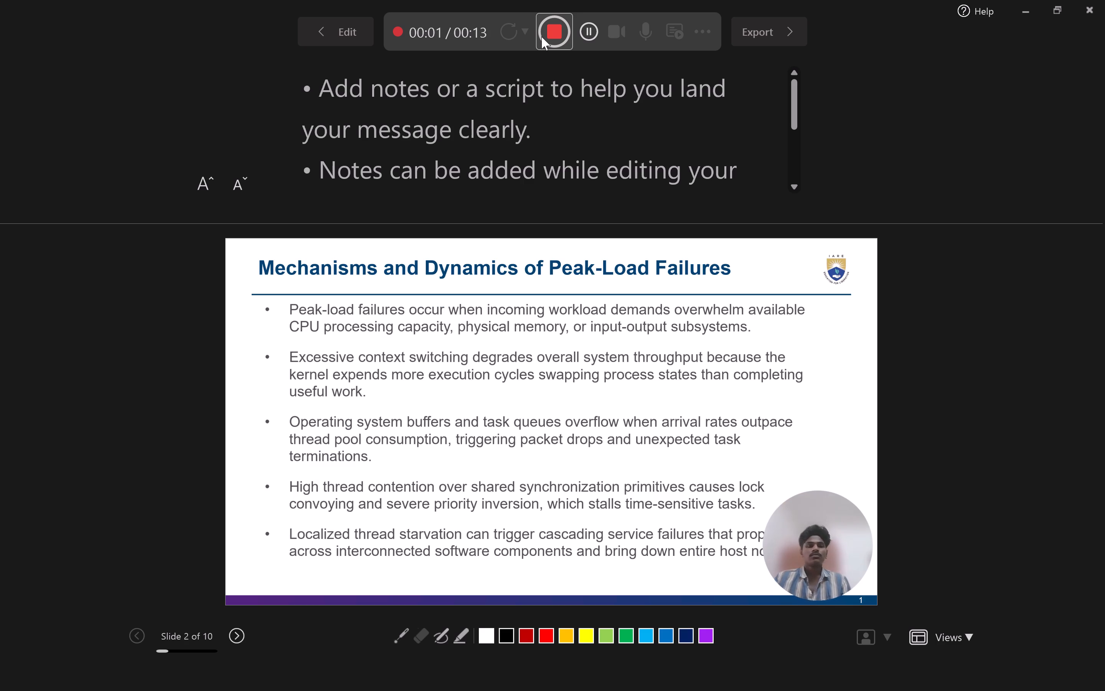
key("Left")
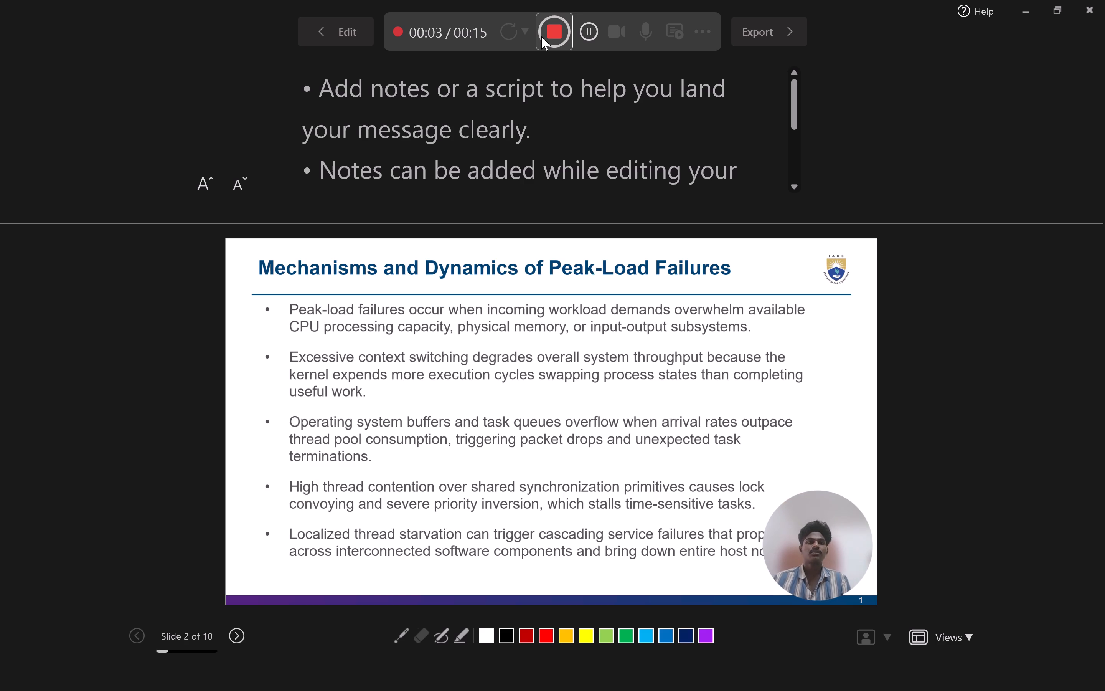
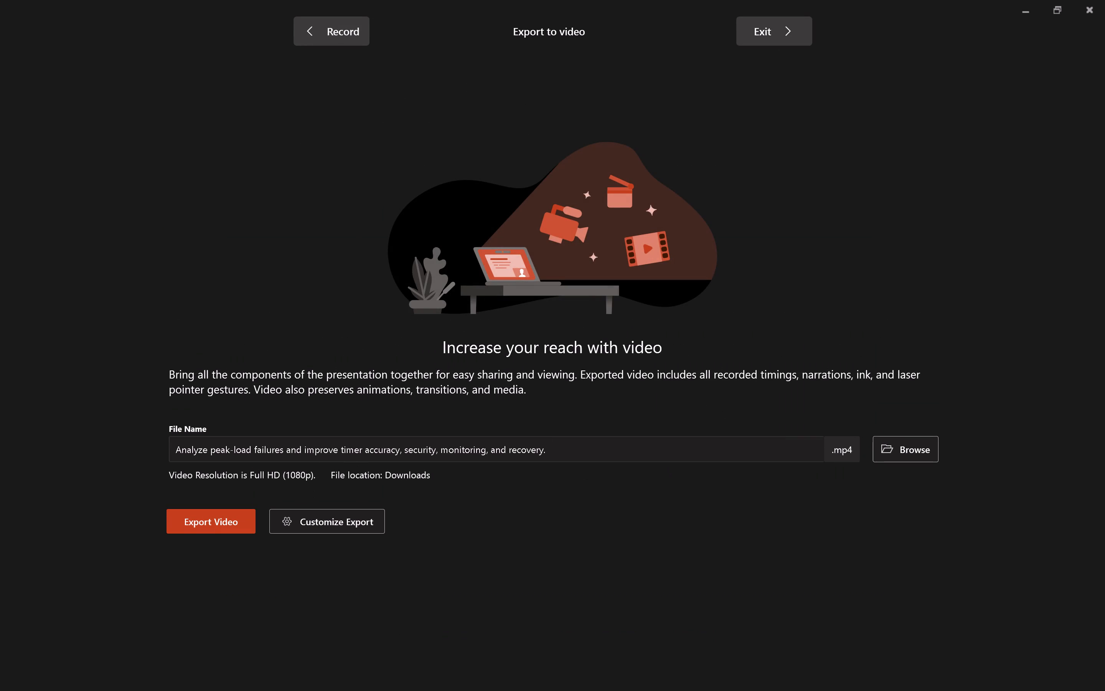
left_click(910, 446)
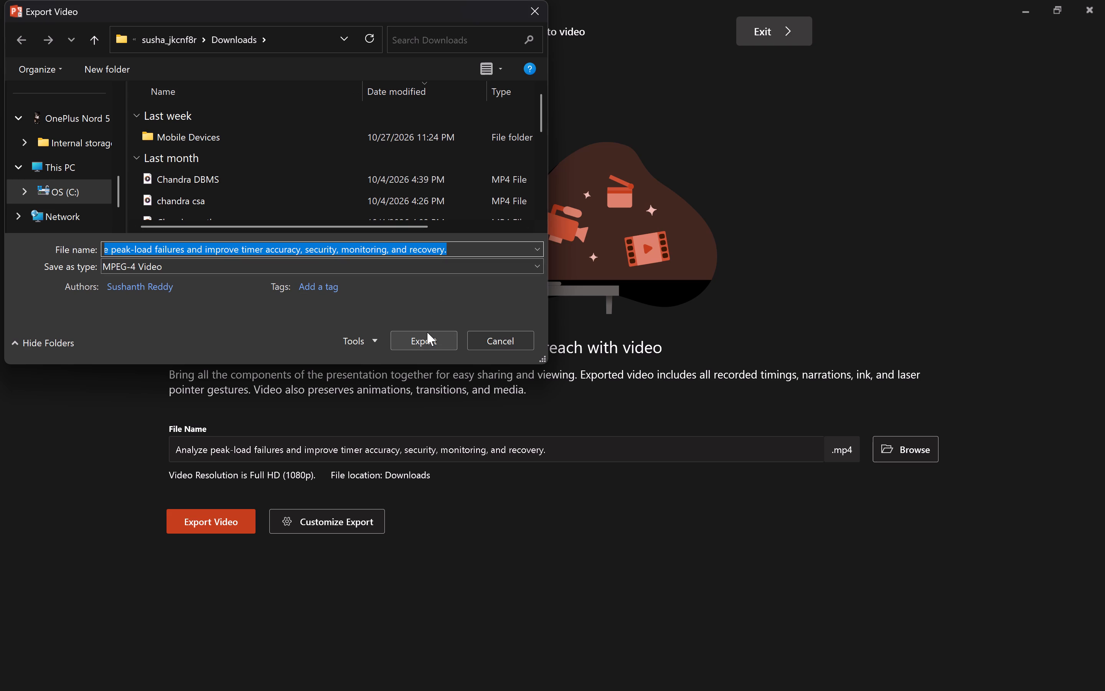
type("chnadra")
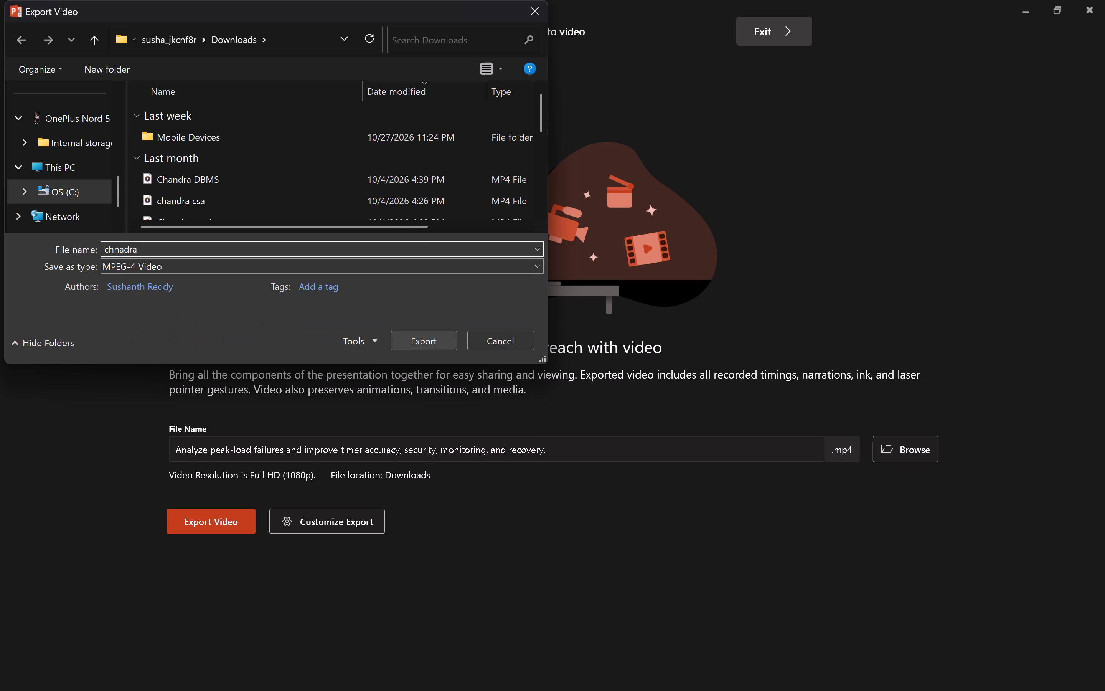
key("space")
type("os")
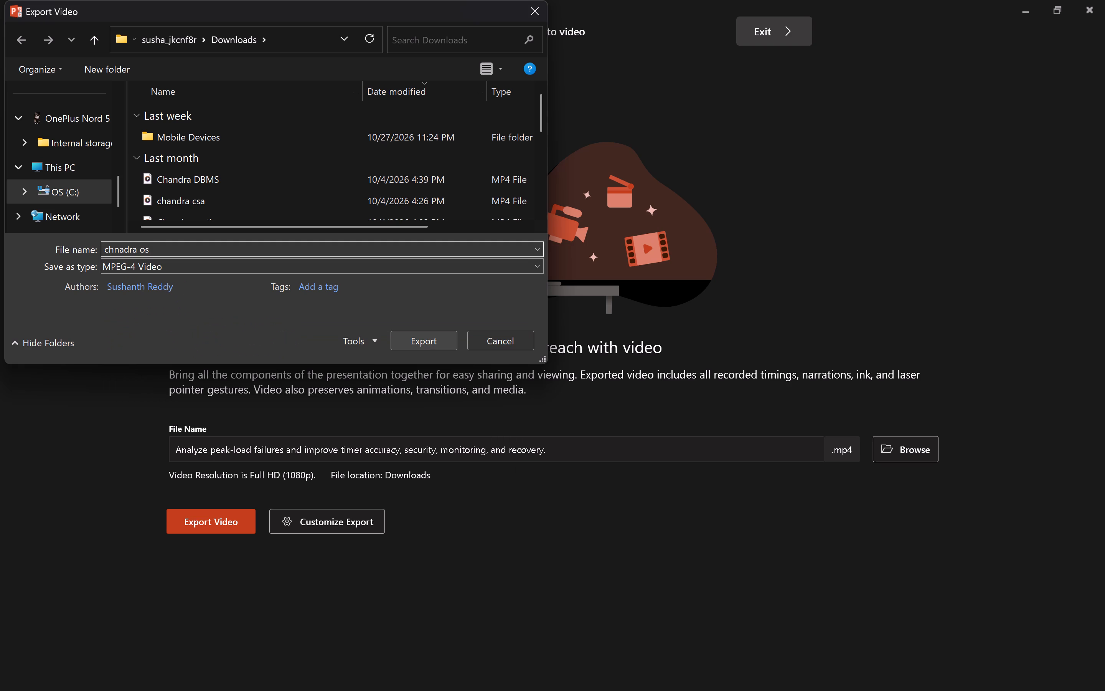
left_click(429, 336)
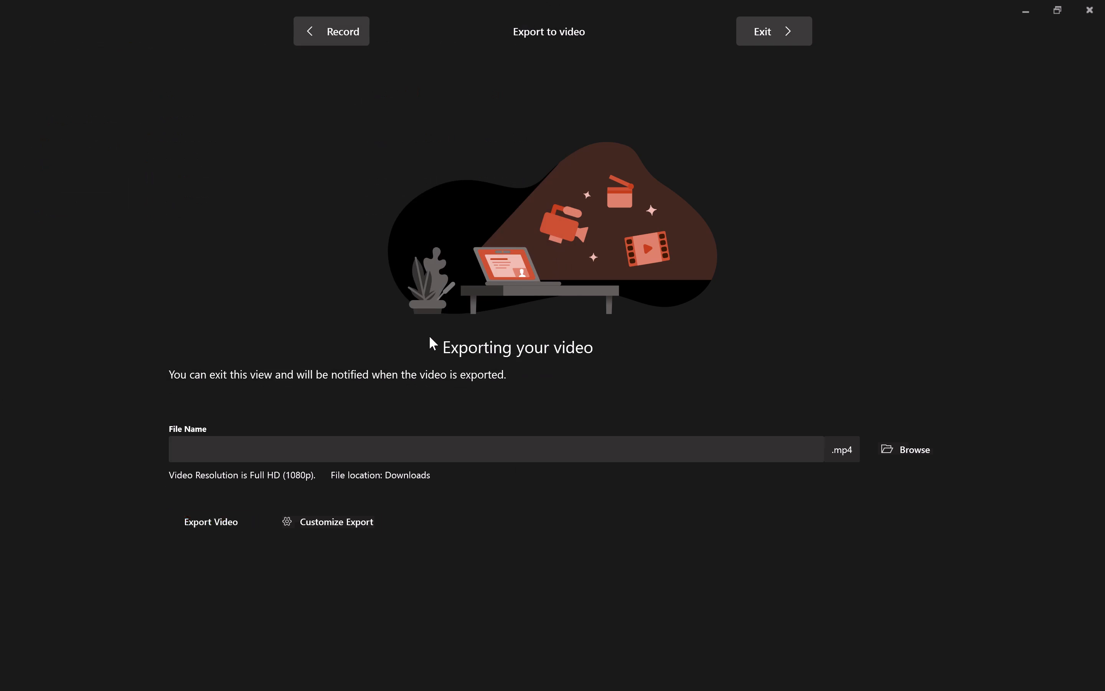
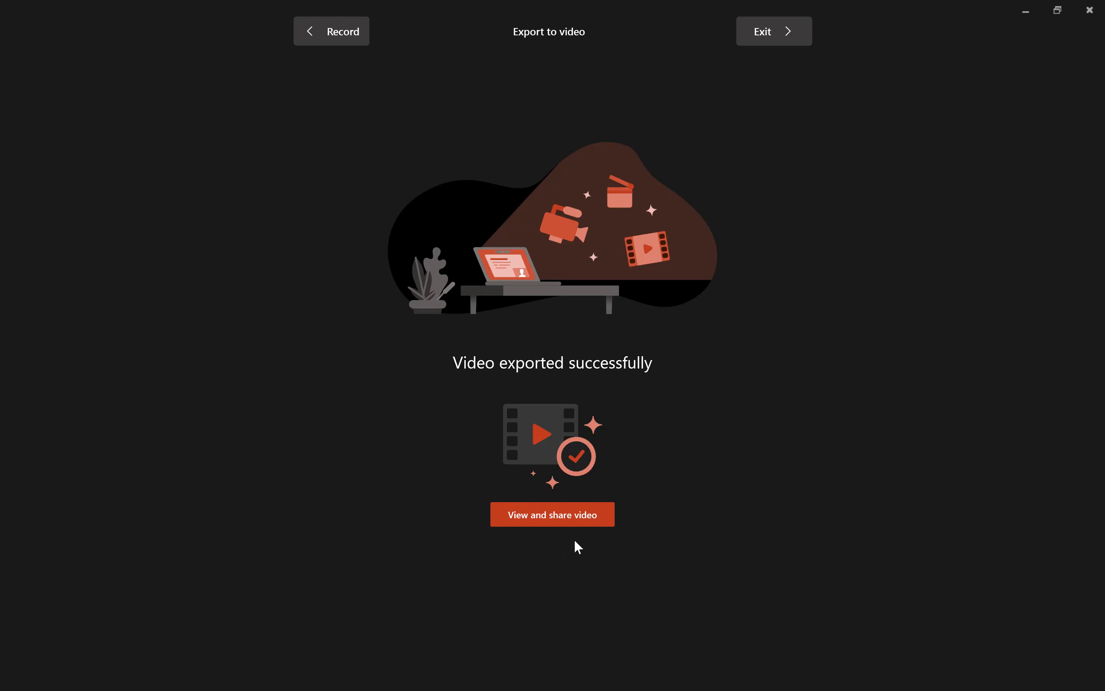
Preview the exported "chnadra os" video in the media player, close it and leave the video export screen.
left_click(577, 514)
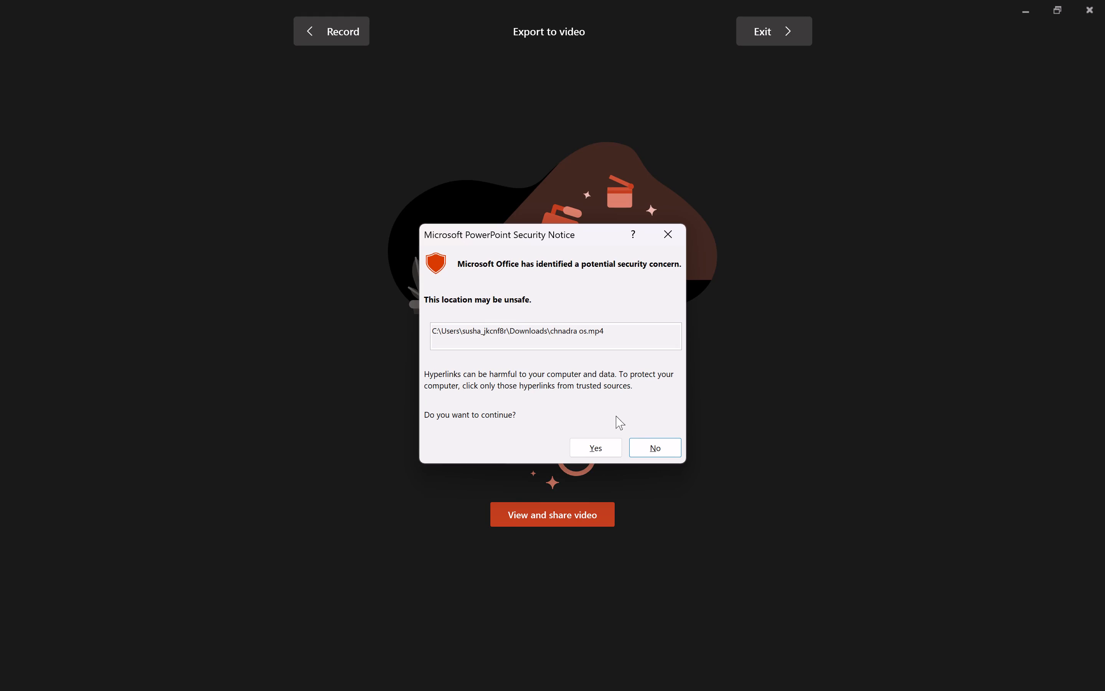
left_click(603, 453)
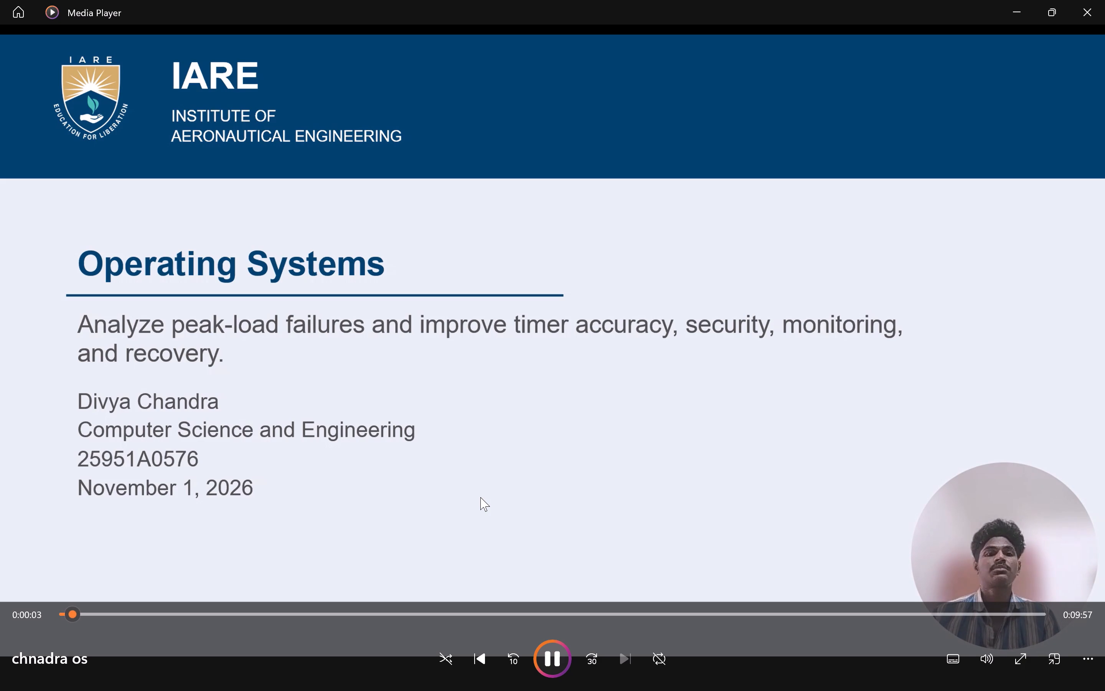
left_click(1104, 0)
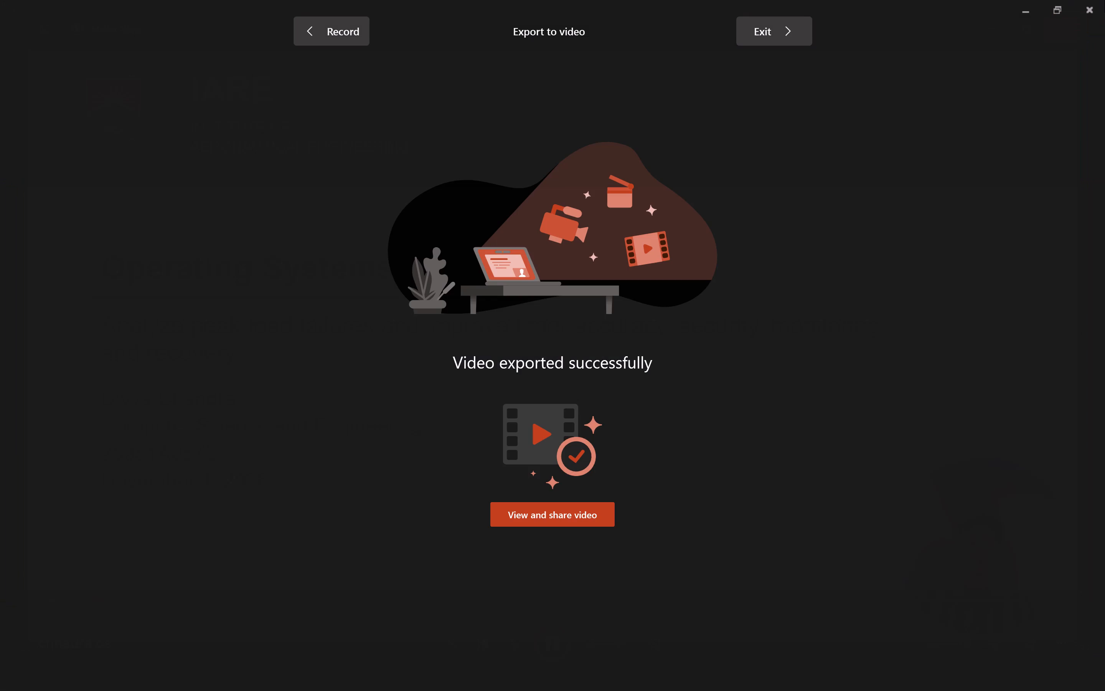
left_click(791, 36)
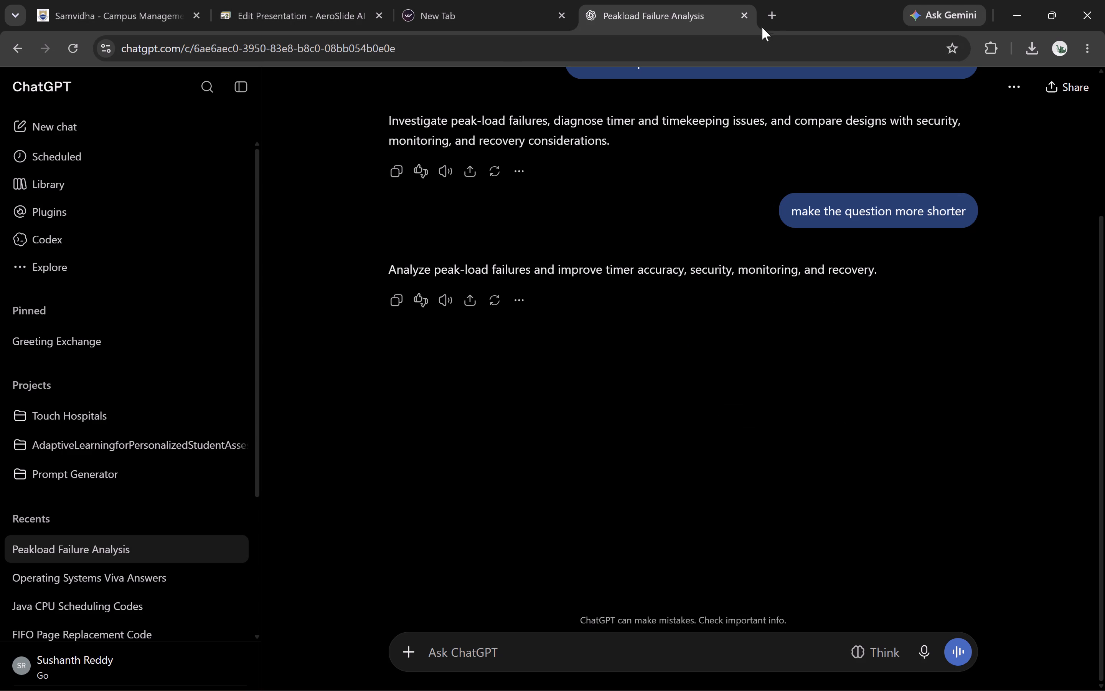
In Chrome, search the web for "drive" in a new tab and open Google Drive.
left_click(772, 17)
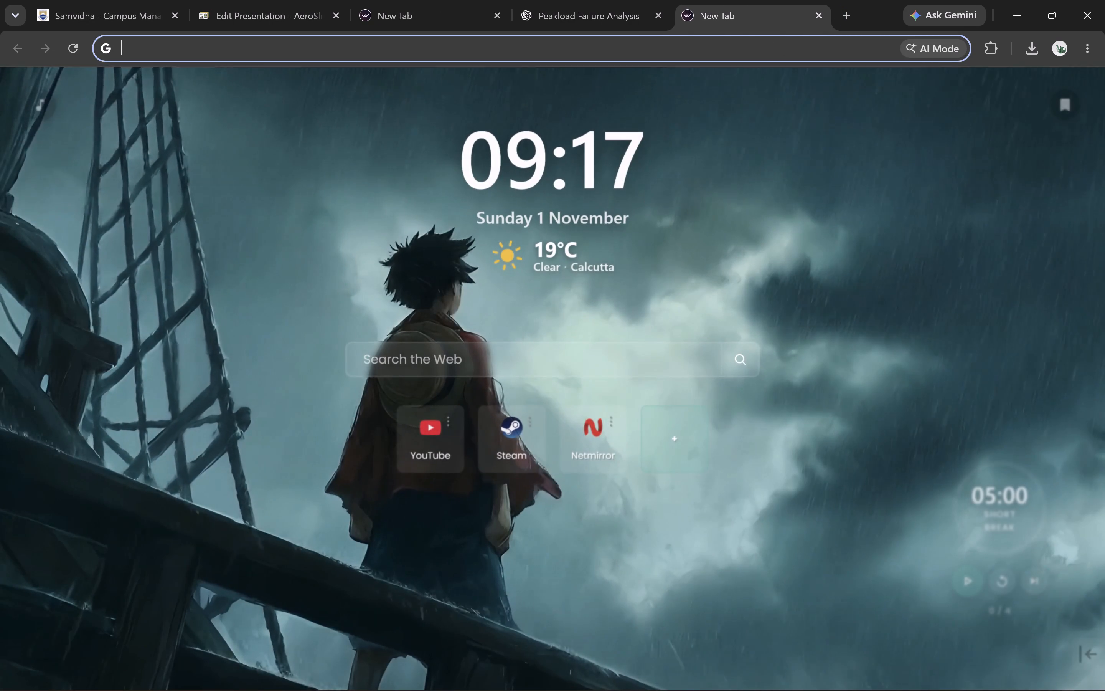
left_click(571, 366)
type("drive")
key("Return")
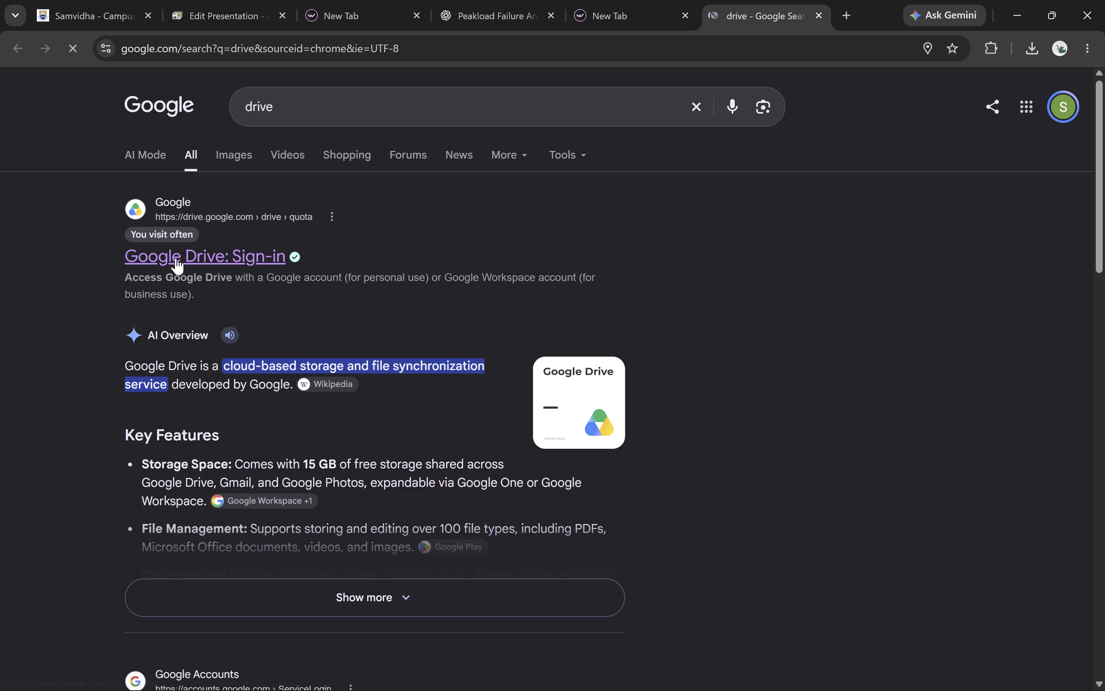
left_click(176, 258)
left_click(176, 258)
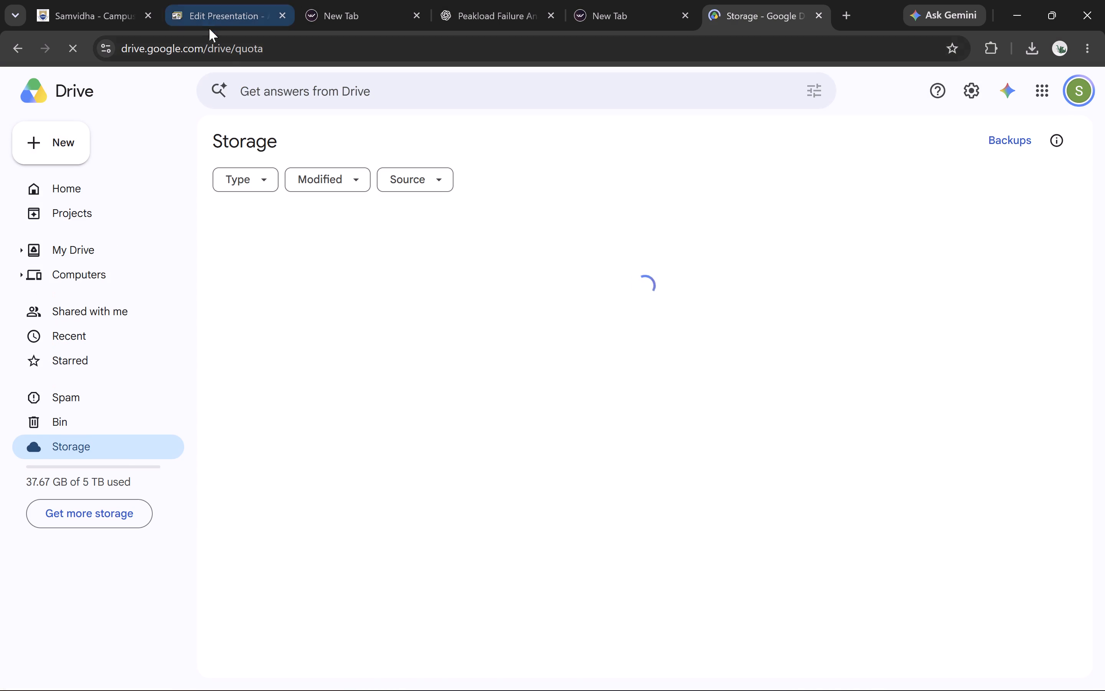
Upload the "chnadra os" MP4 video from the Downloads folder to Google Drive.
left_click(39, 140)
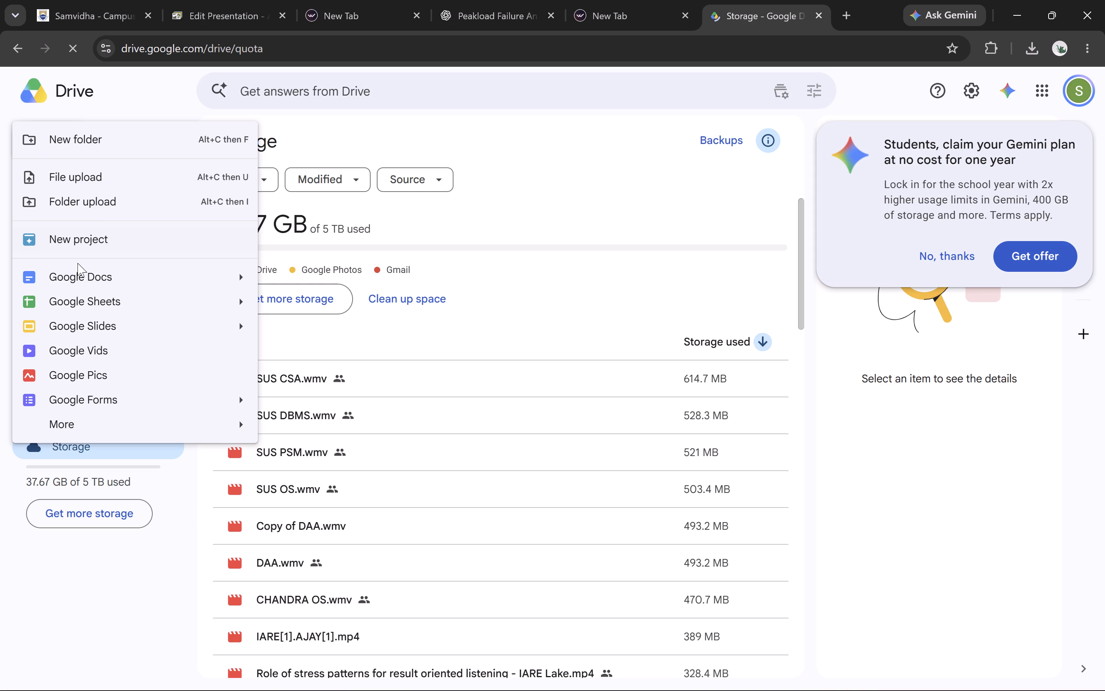
left_click(113, 176)
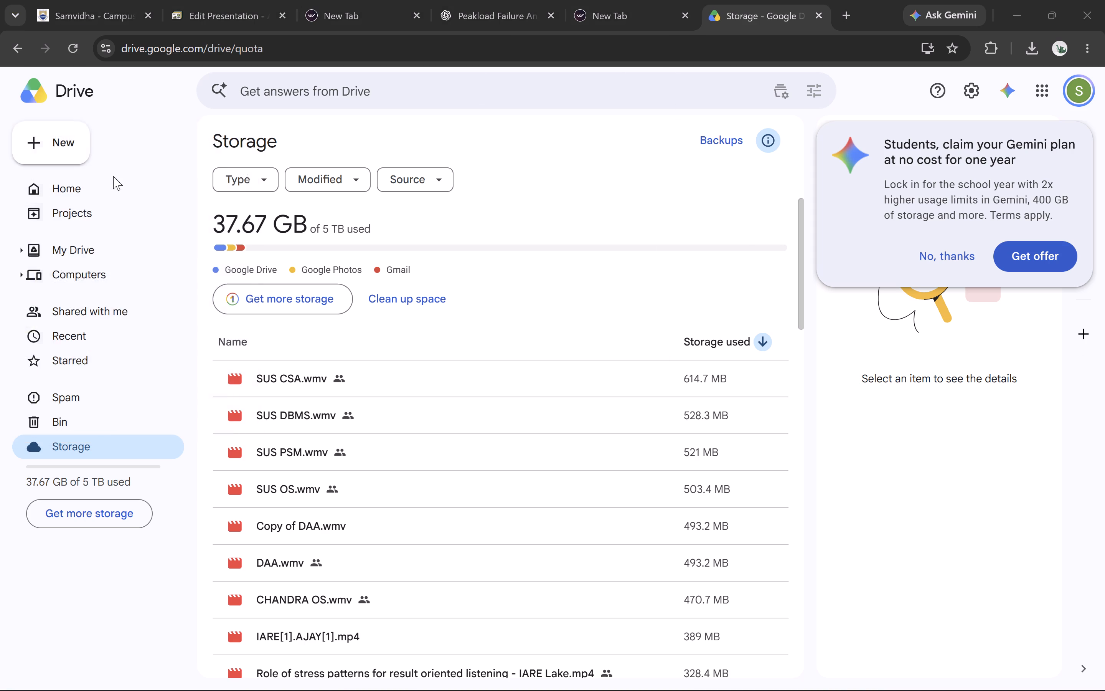
left_click(81, 169)
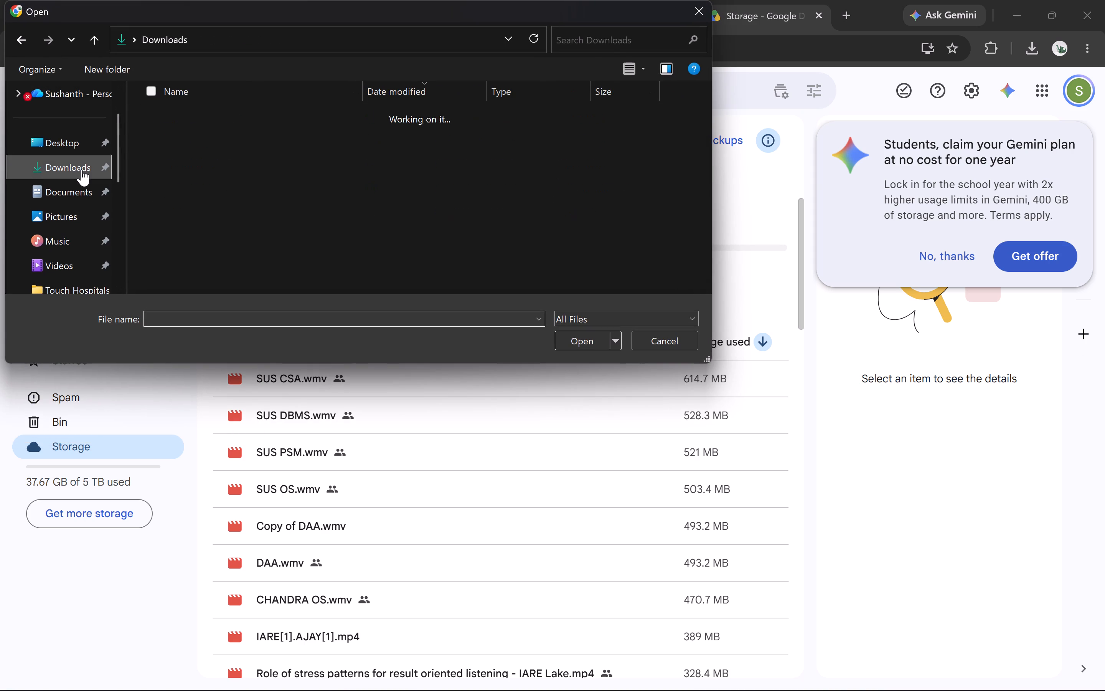
left_click(203, 137)
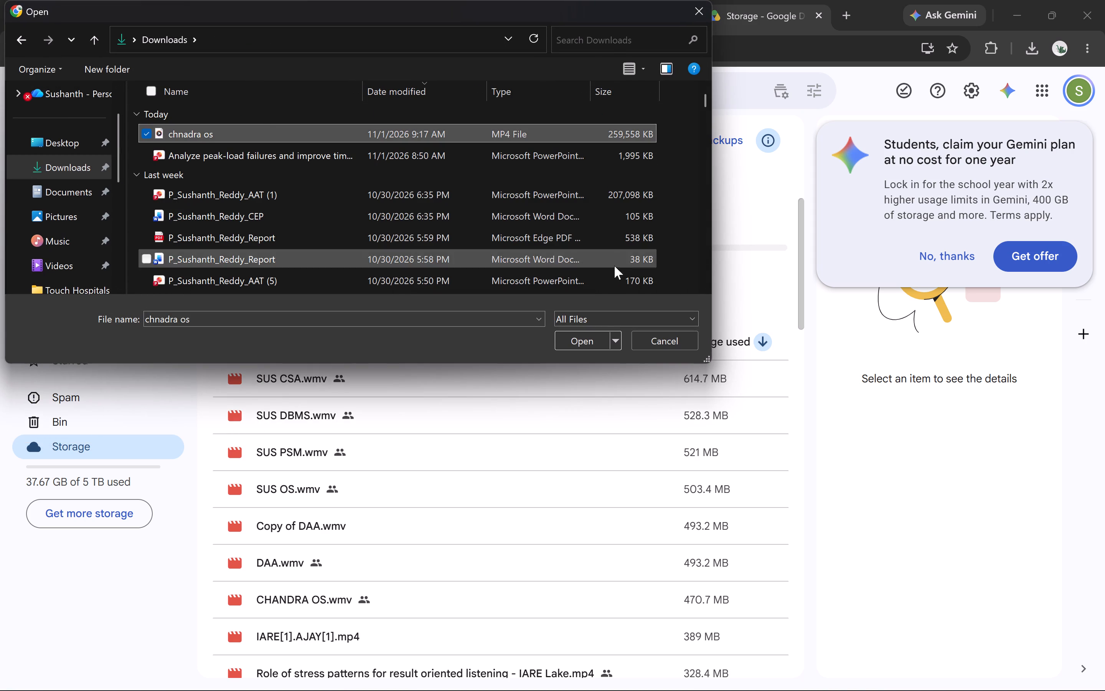
left_click(595, 339)
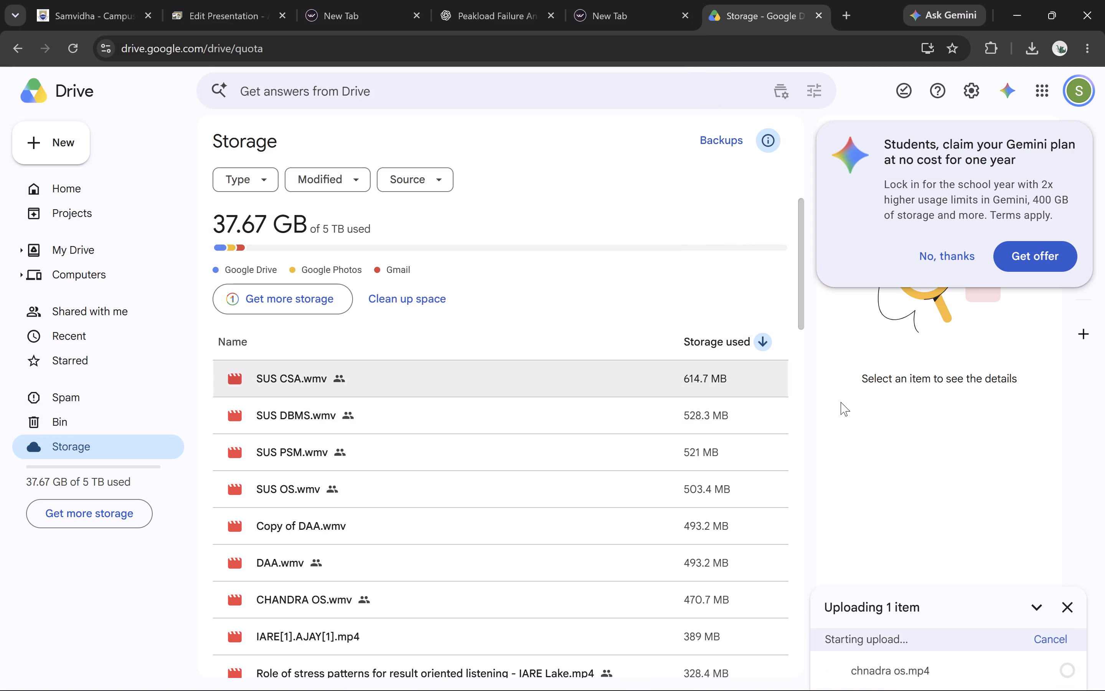
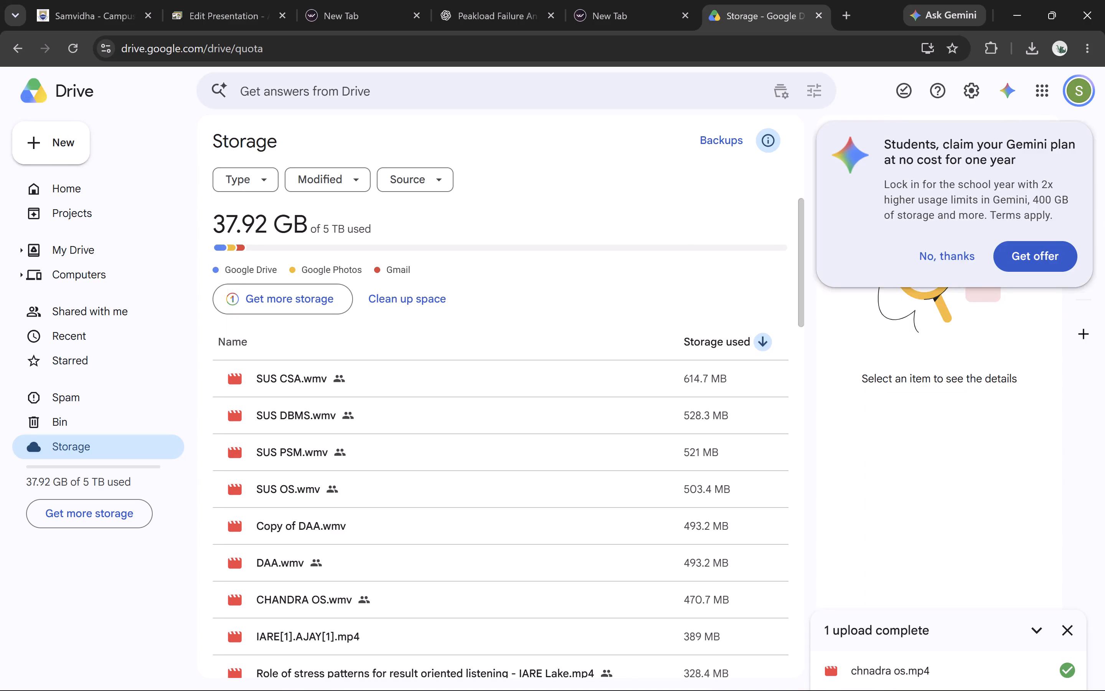
Decline the Gemini student plan offer in Google Drive.
left_click(950, 260)
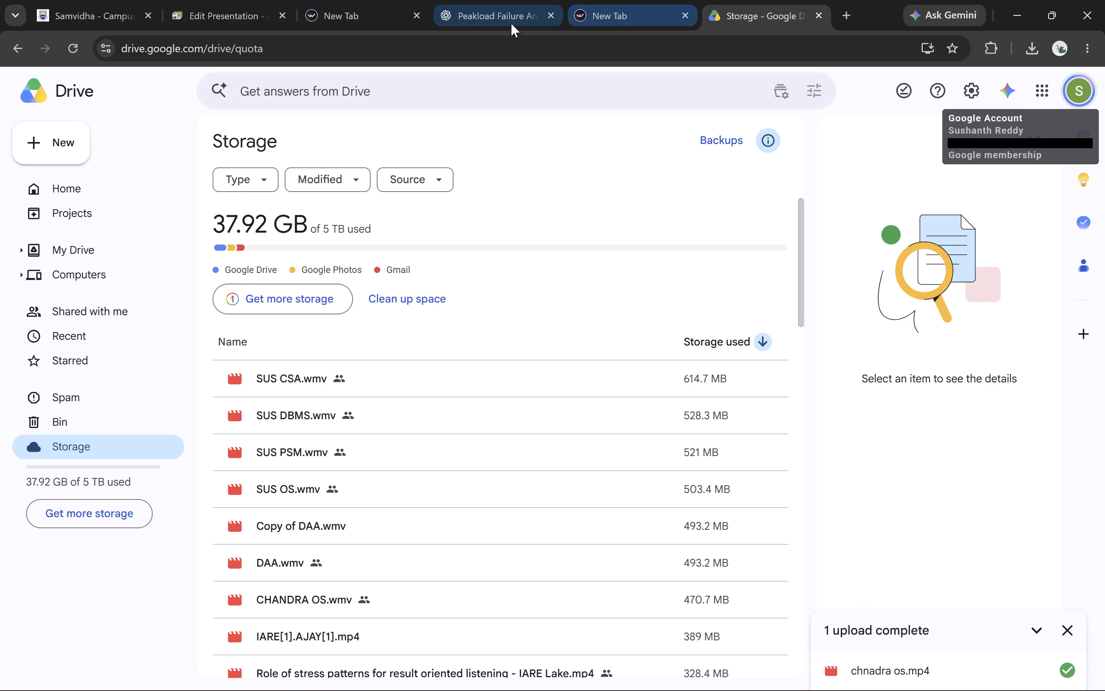
Return to the Samvidha student portal and bring up the saved logins for the user name on the Faculty / Student Login form.
left_click(92, 8)
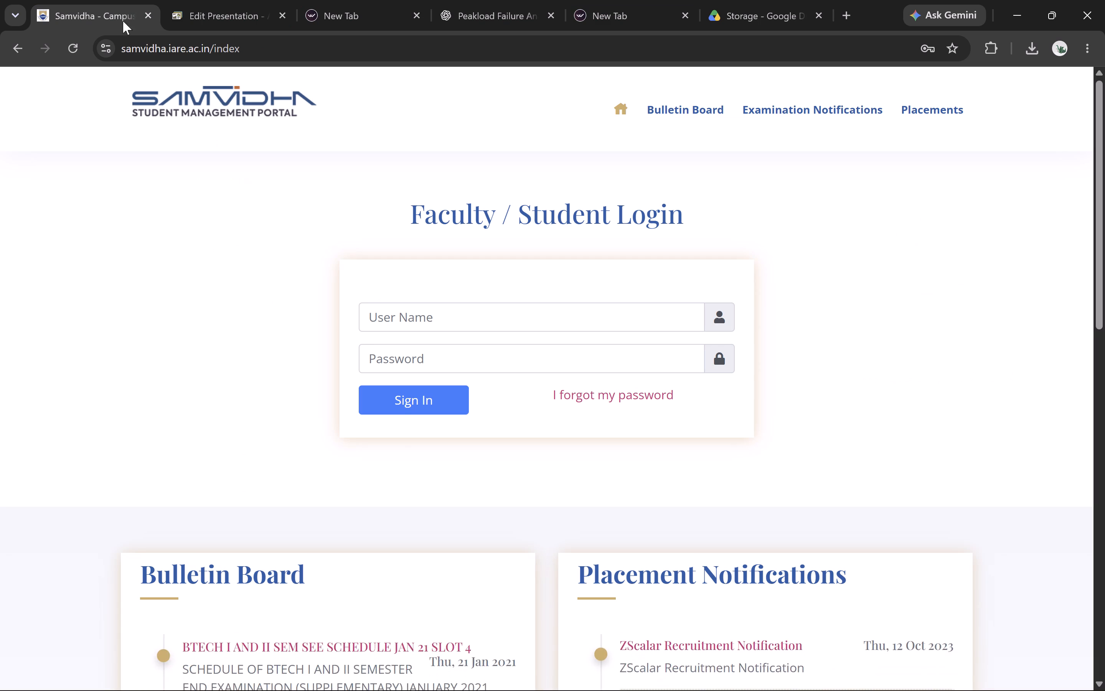
left_click(428, 325)
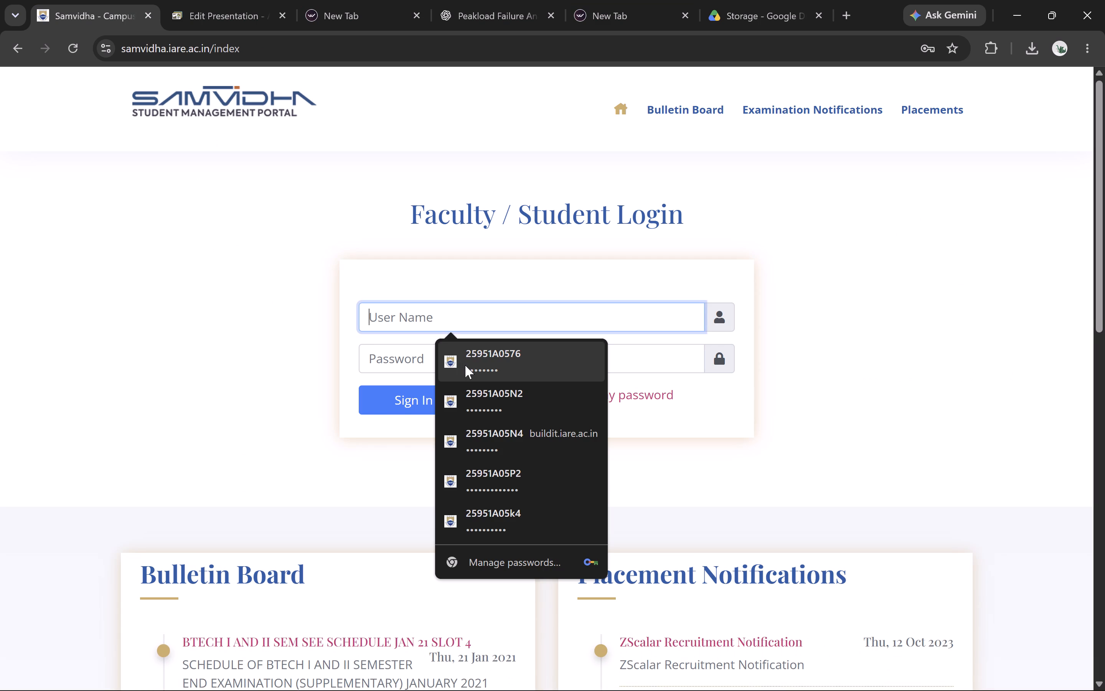
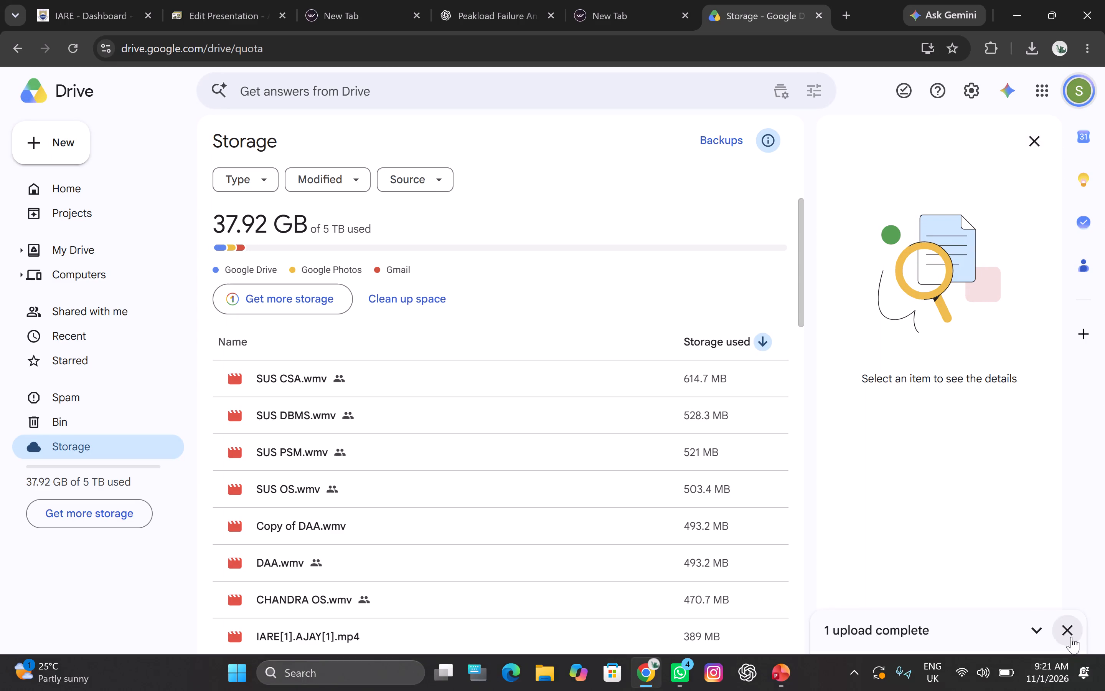
Locate the uploaded video chnadra os.mp4 in My Drive and copy its sharing link.
left_click(1060, 668)
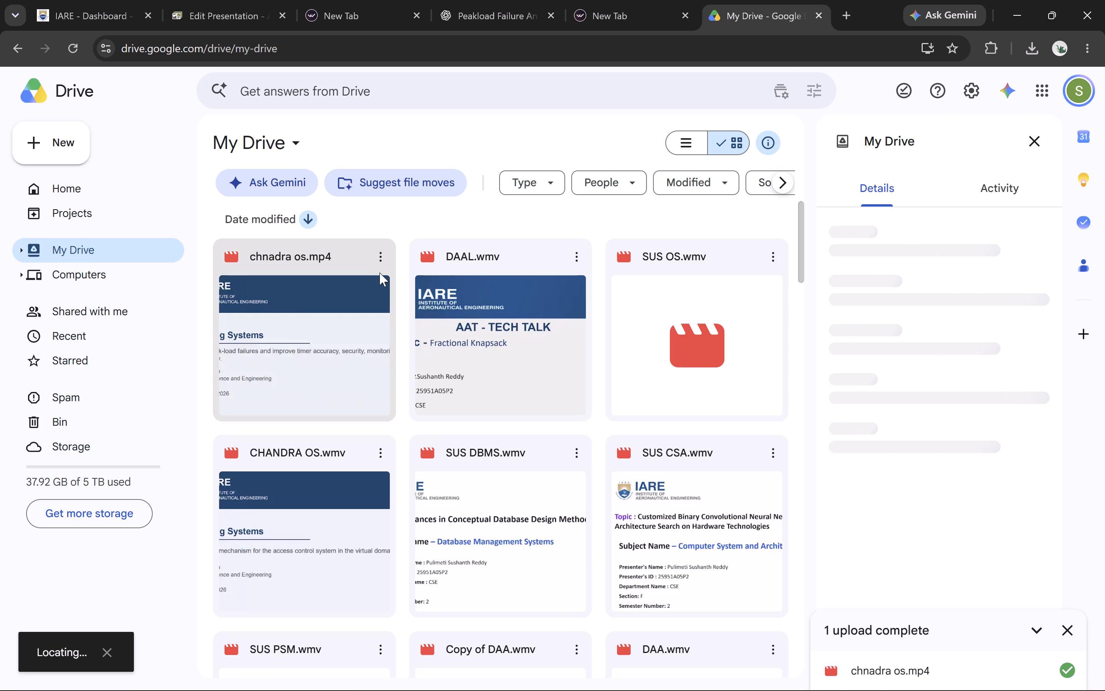
left_click(381, 261)
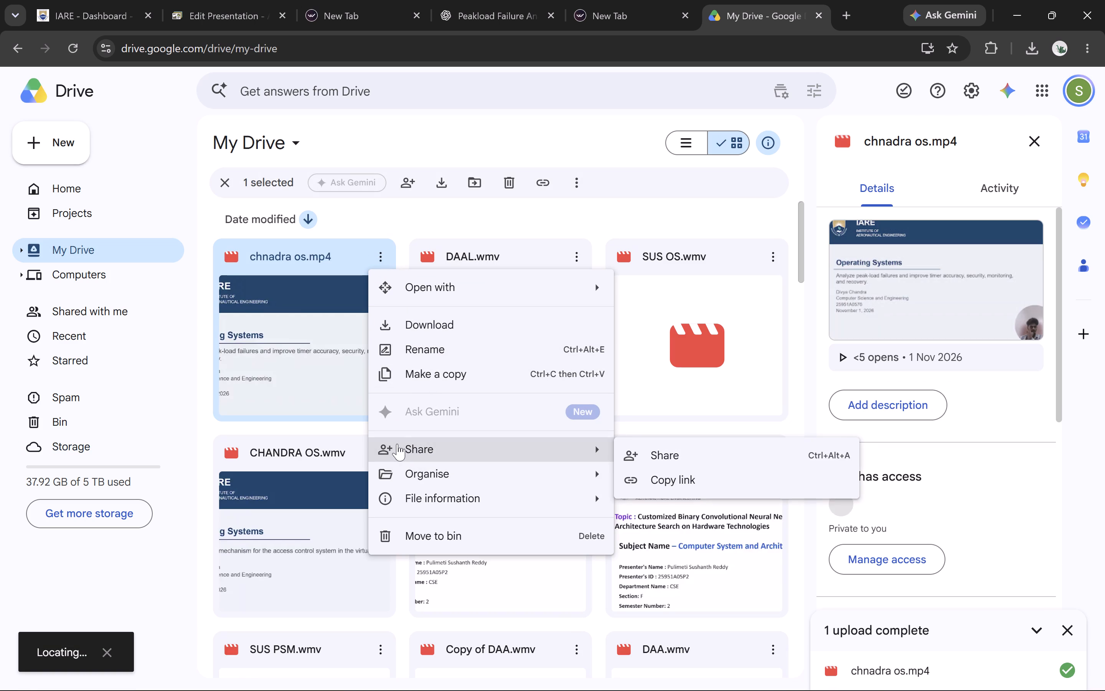
left_click(638, 474)
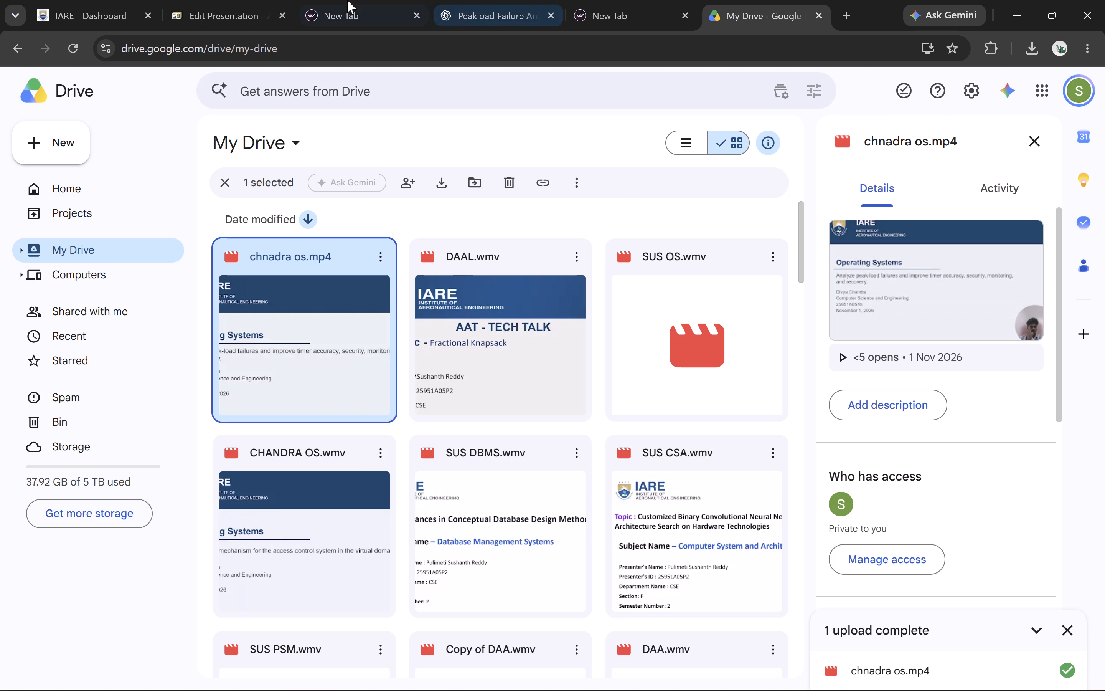
Switch back to the Samvidha student portal dashboard.
left_click(61, 14)
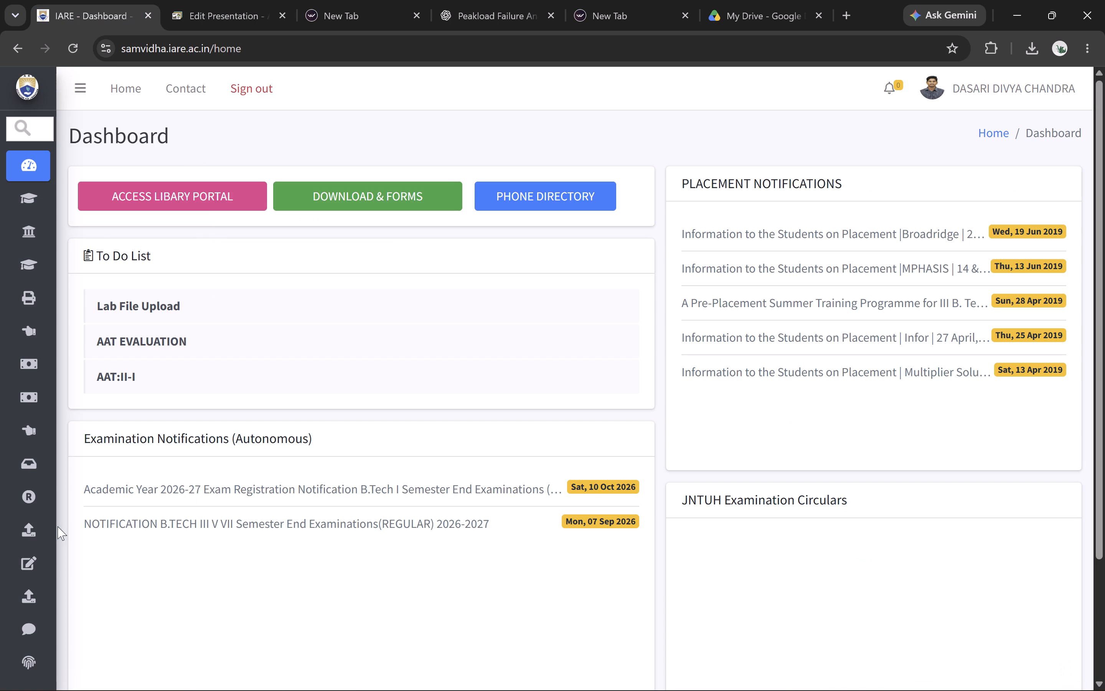
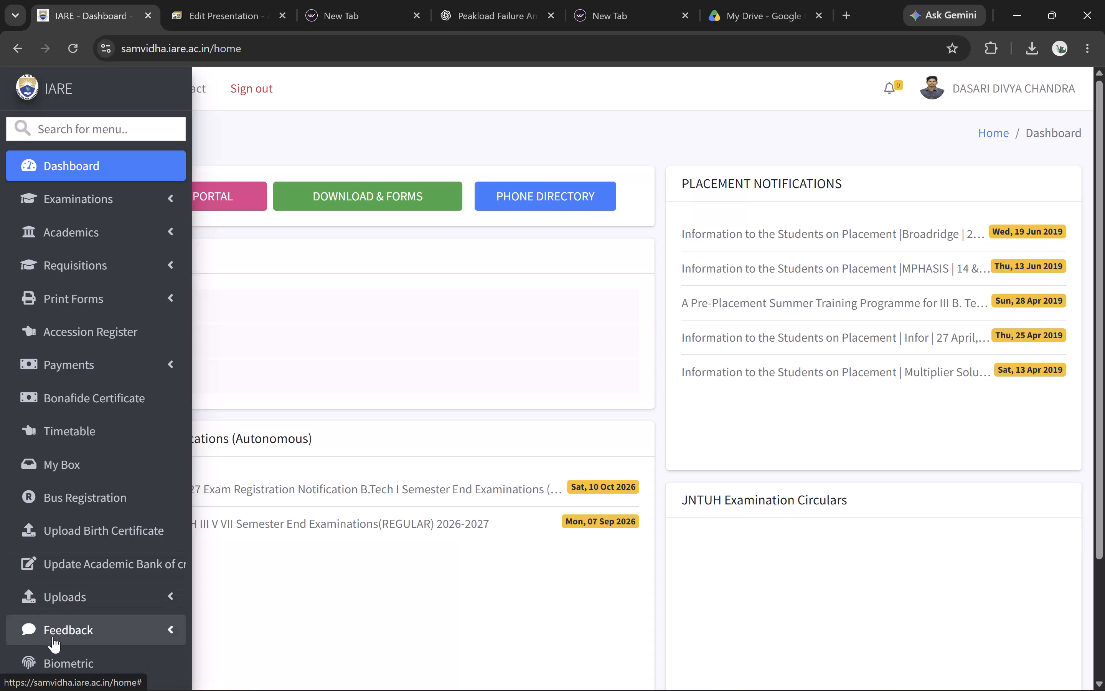
Open the AAT-II upload page from the portal's Uploads section.
left_click(86, 586)
scroll(86, 586, "down", 5)
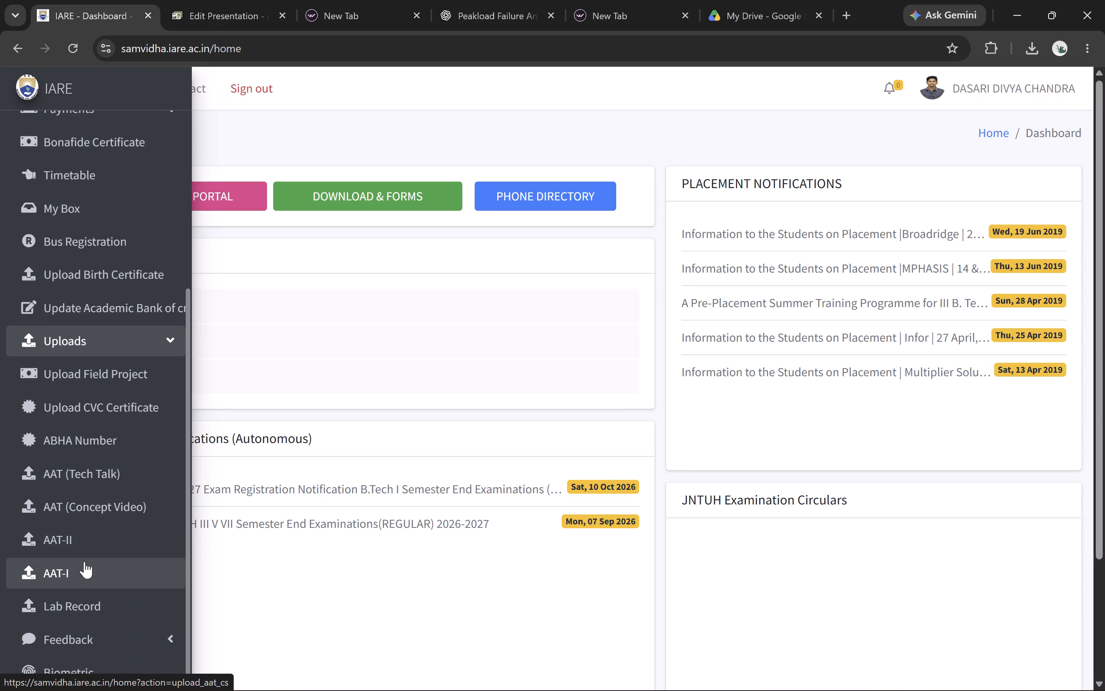
left_click(96, 539)
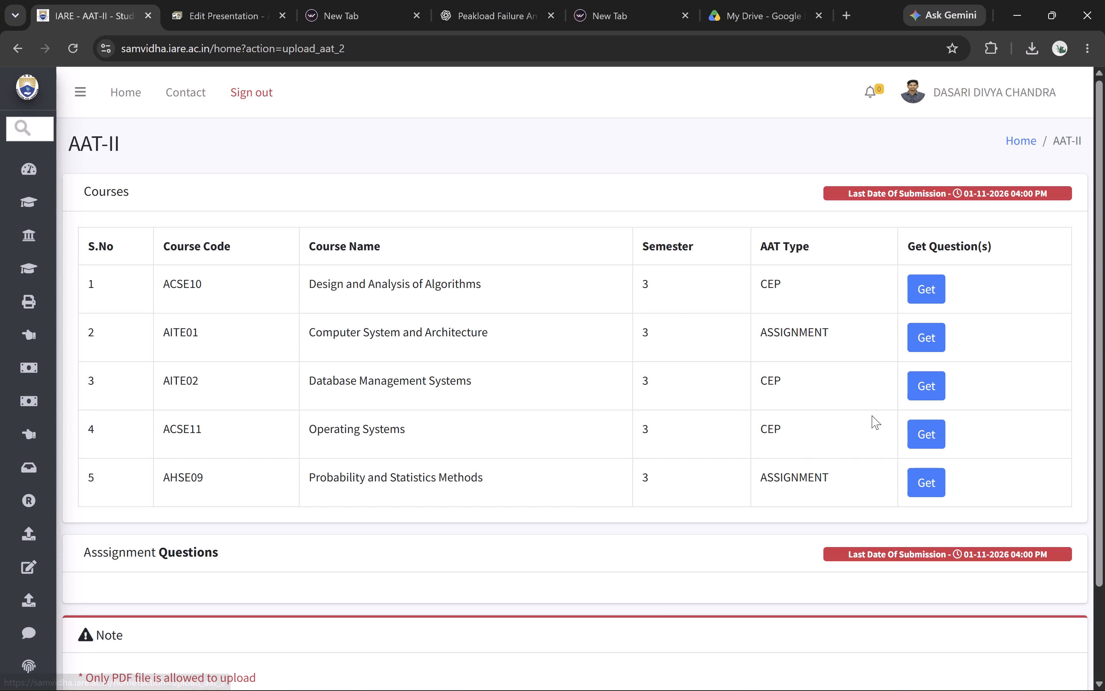
Get the assigned AAT-II question for ACSE11 Operating Systems and bring up its video link and report upload area.
left_click(926, 432)
scroll(926, 432, "down", 4)
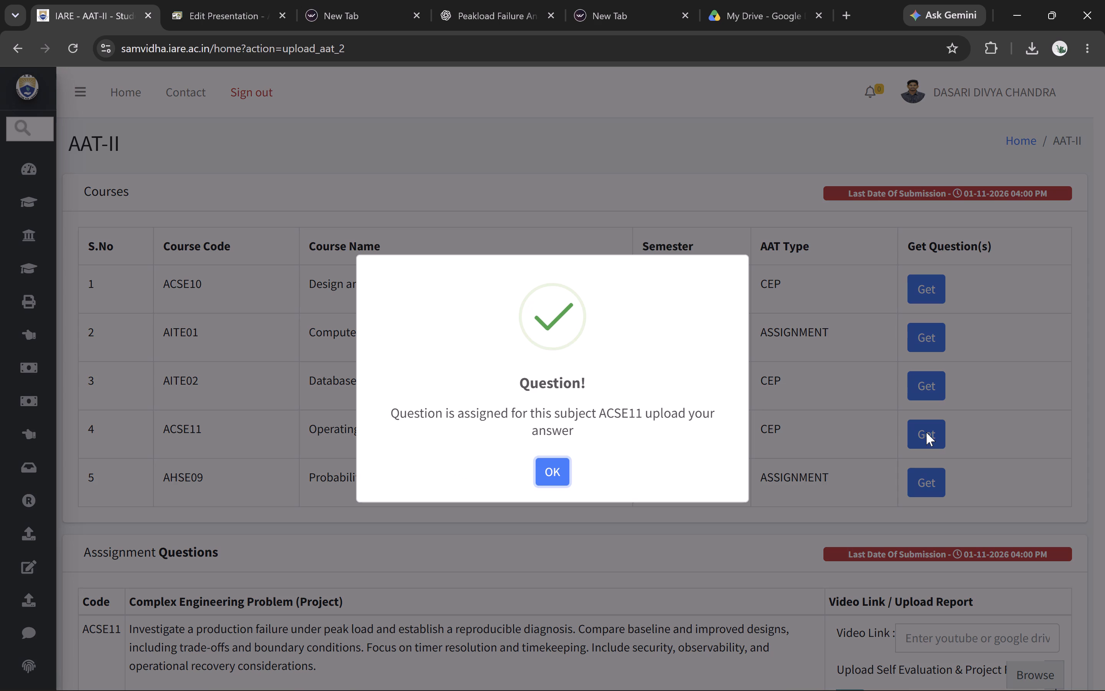
left_click(562, 469)
scroll(562, 469, "down", 2)
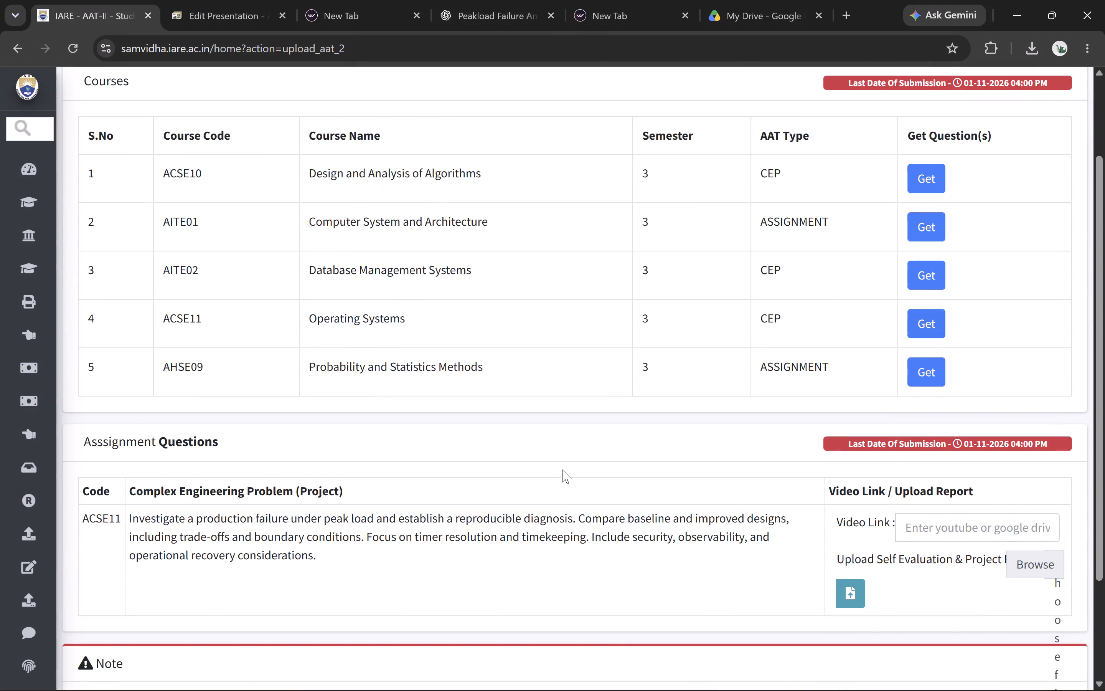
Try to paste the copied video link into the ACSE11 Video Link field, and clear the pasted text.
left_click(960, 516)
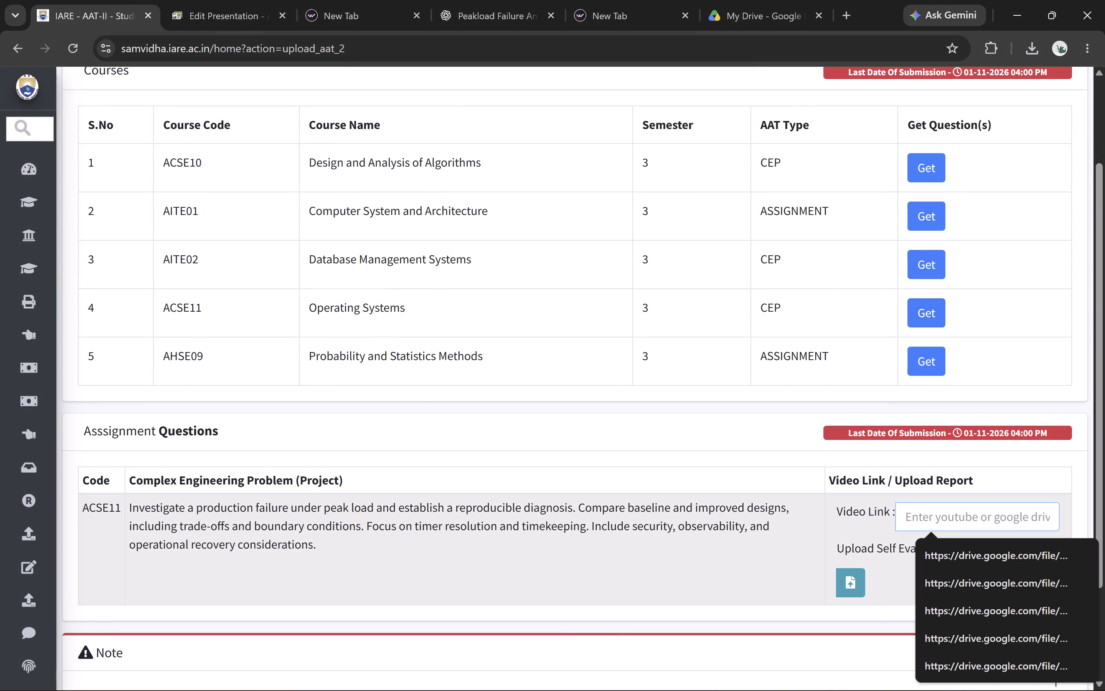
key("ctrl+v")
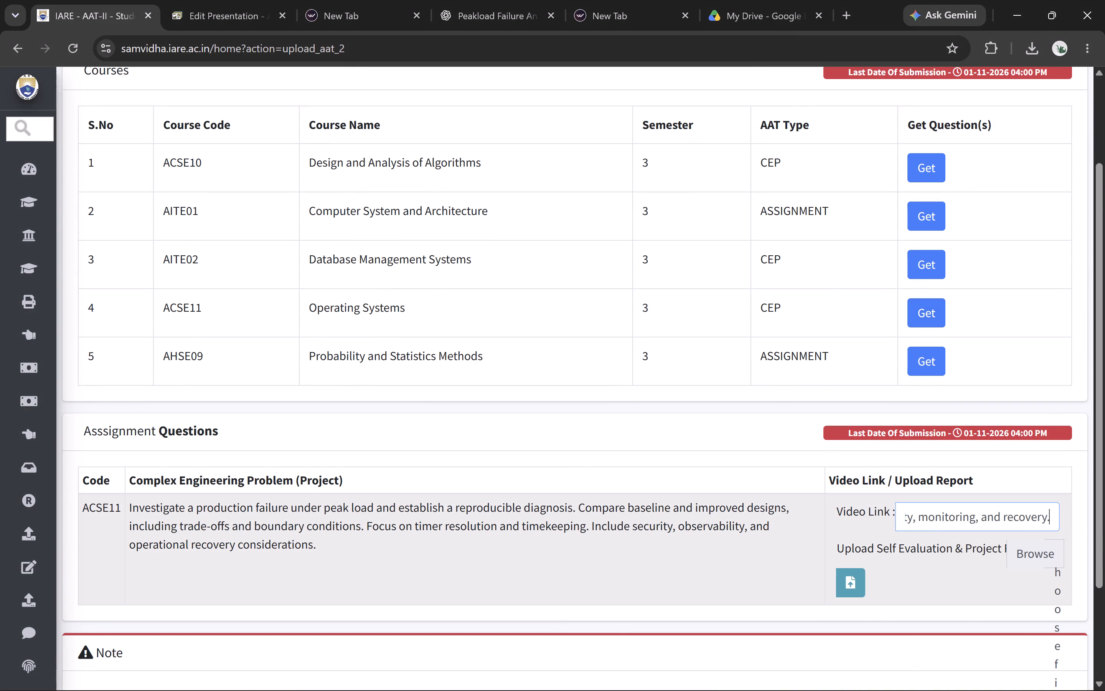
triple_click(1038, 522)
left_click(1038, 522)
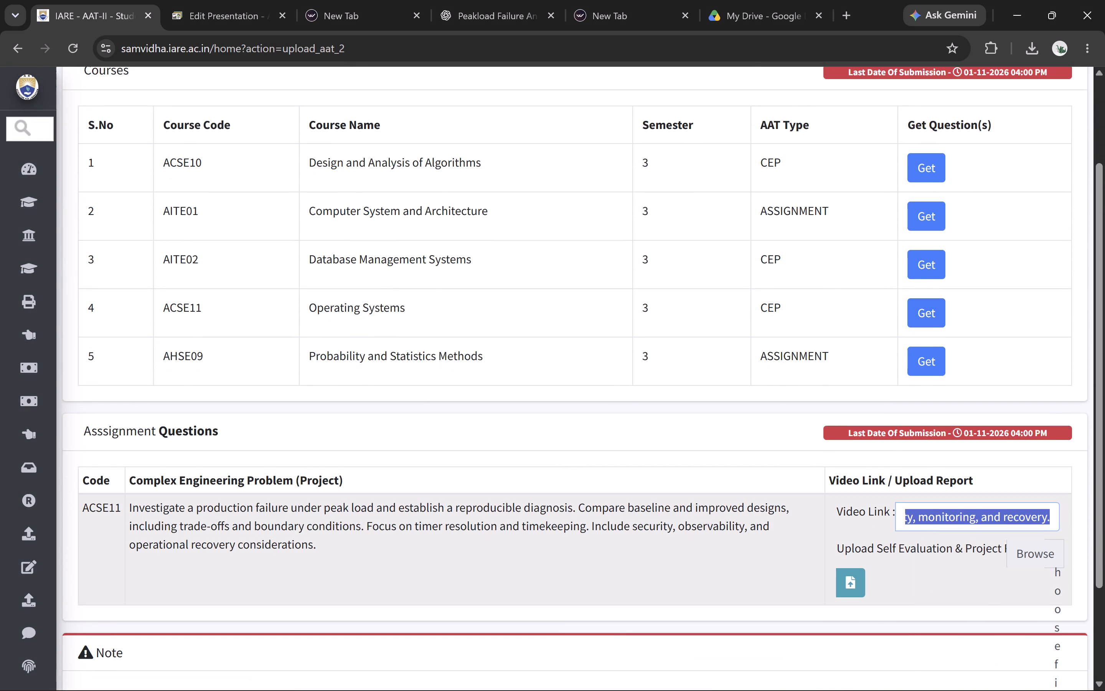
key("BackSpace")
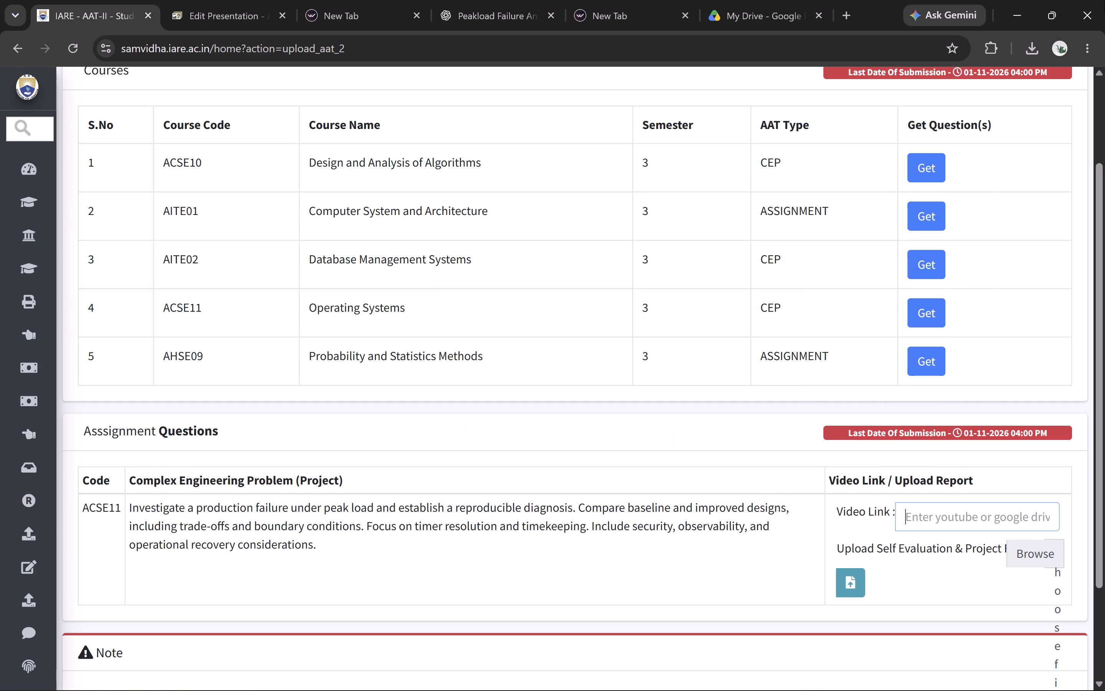
Switch to Google Drive and copy the sharing link of chnadra os.mp4 again.
left_click(748, 0)
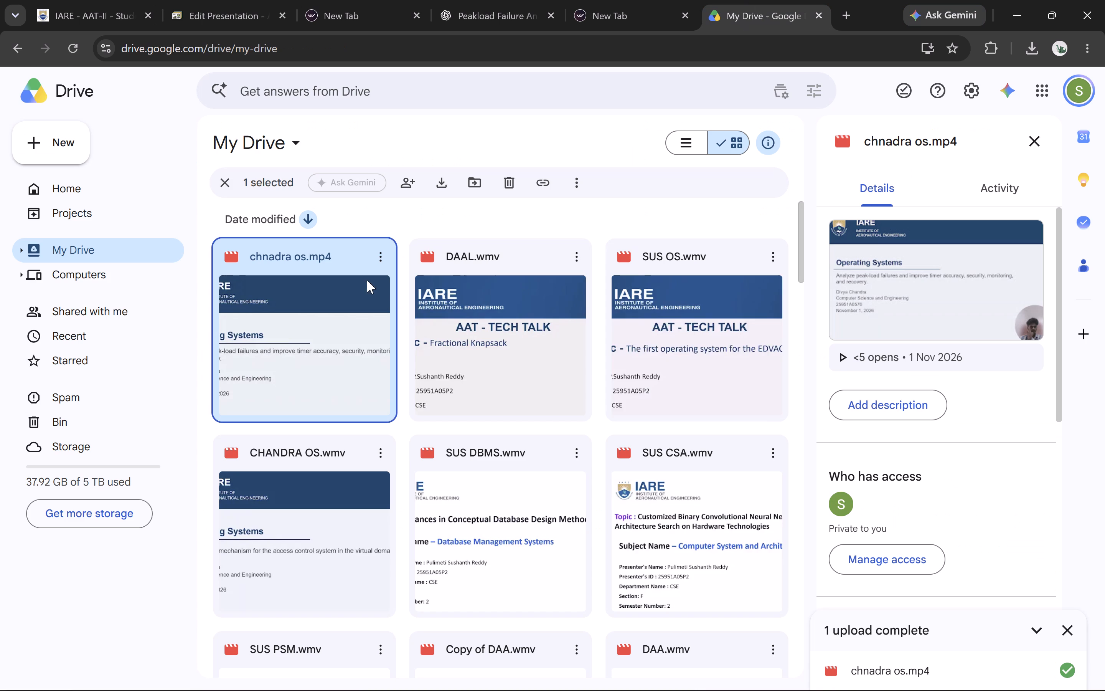
left_click(375, 256)
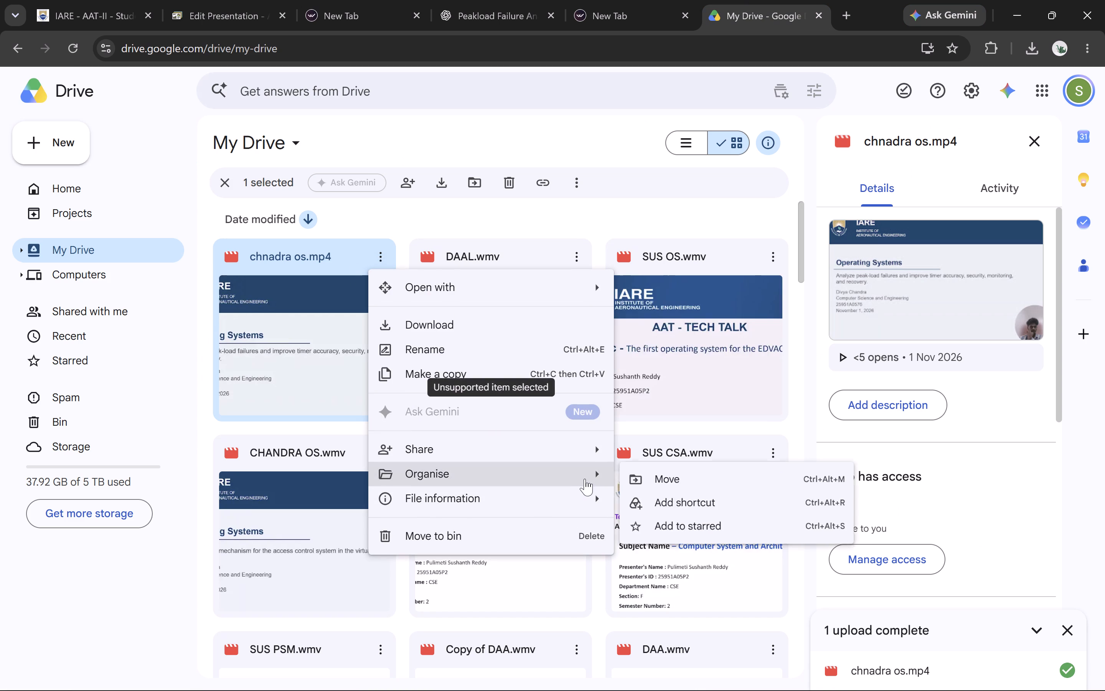
left_click(644, 474)
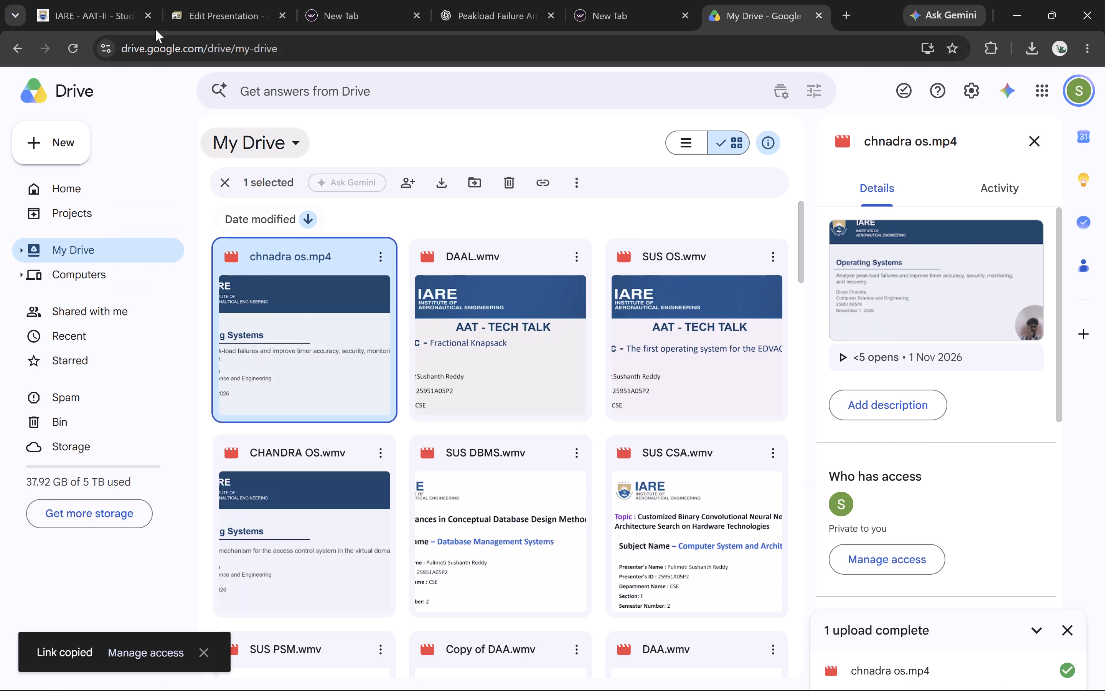
Return to the Samvidha AAT-II page and paste the Drive link into the ACSE11 Video Link field.
left_click(76, 0)
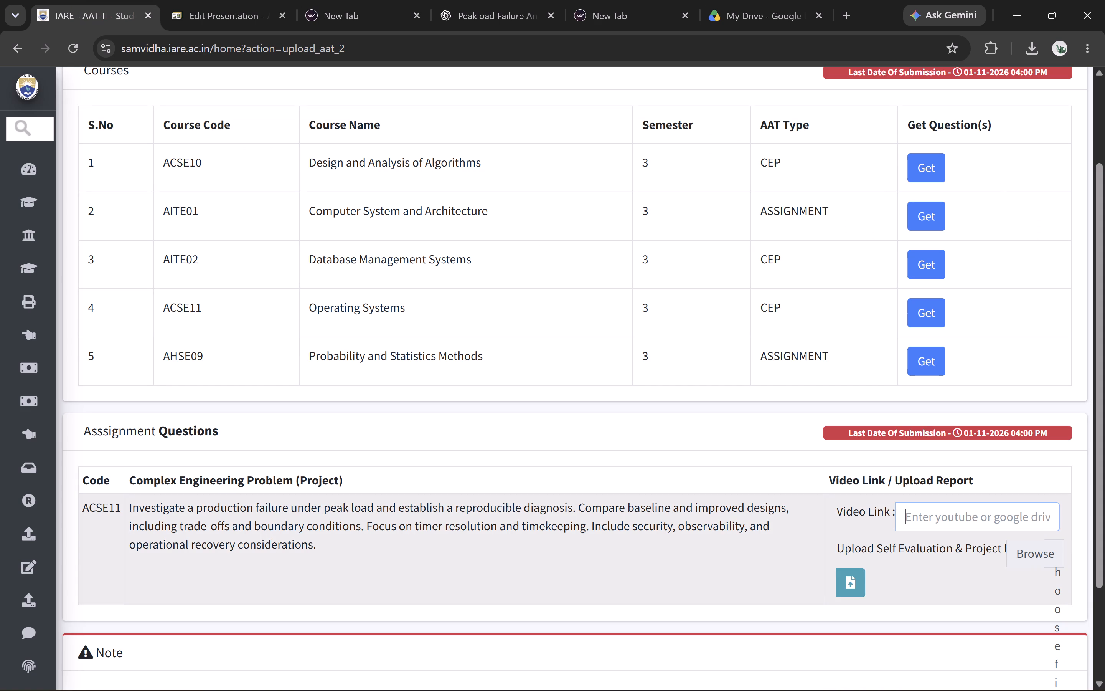
left_click(965, 514)
key("ctrl+v")
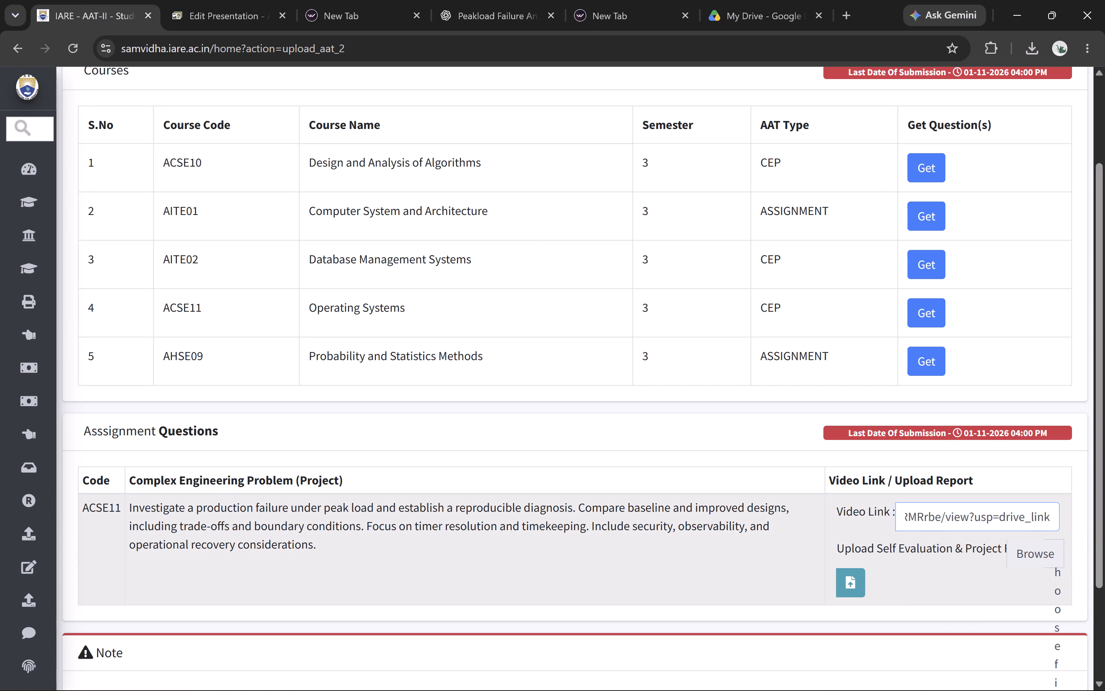
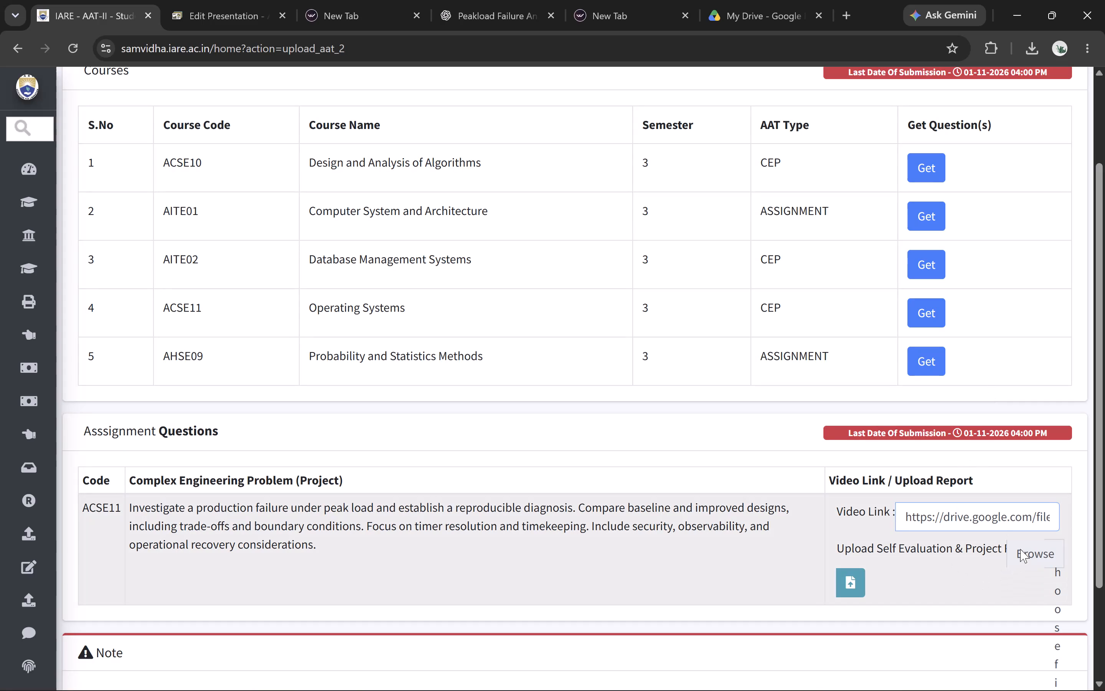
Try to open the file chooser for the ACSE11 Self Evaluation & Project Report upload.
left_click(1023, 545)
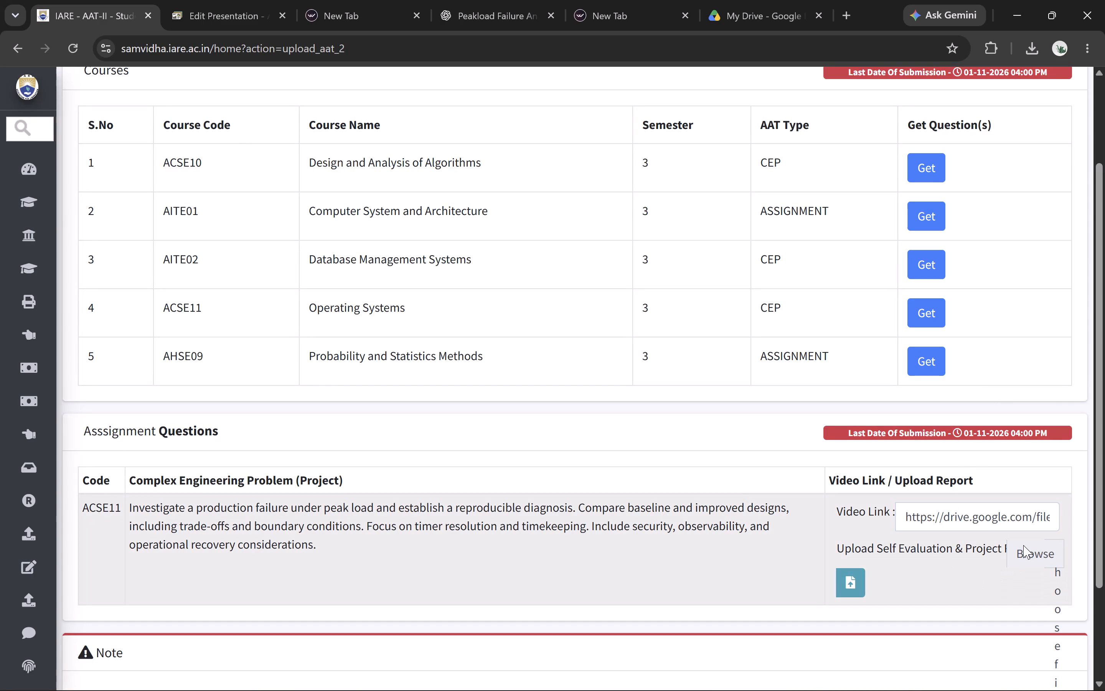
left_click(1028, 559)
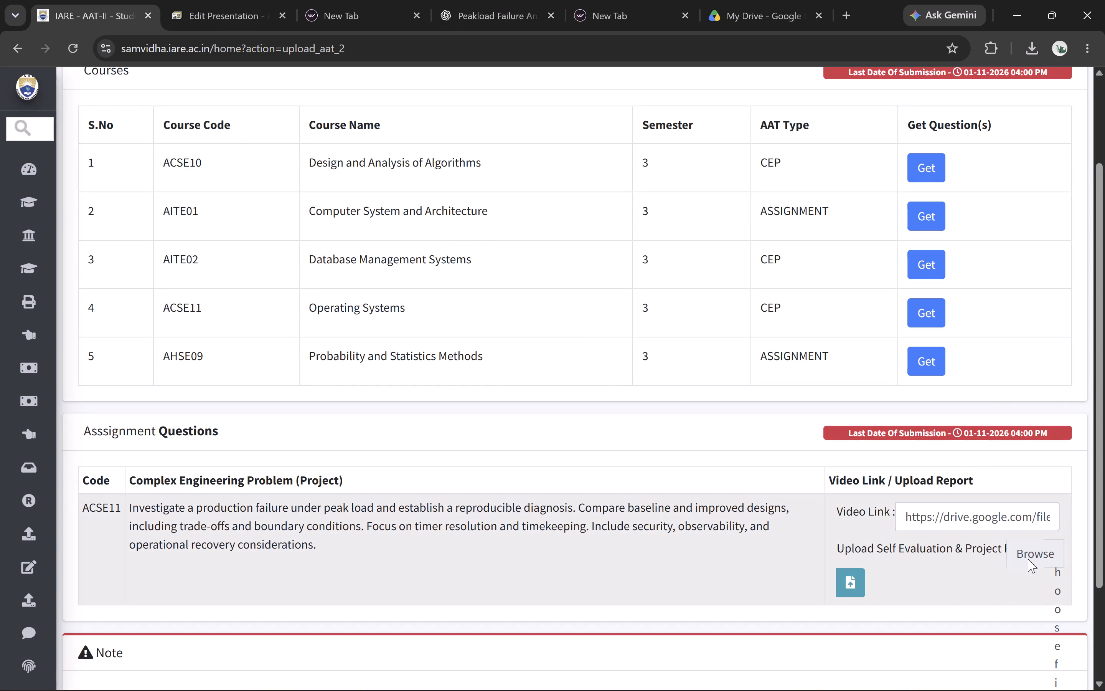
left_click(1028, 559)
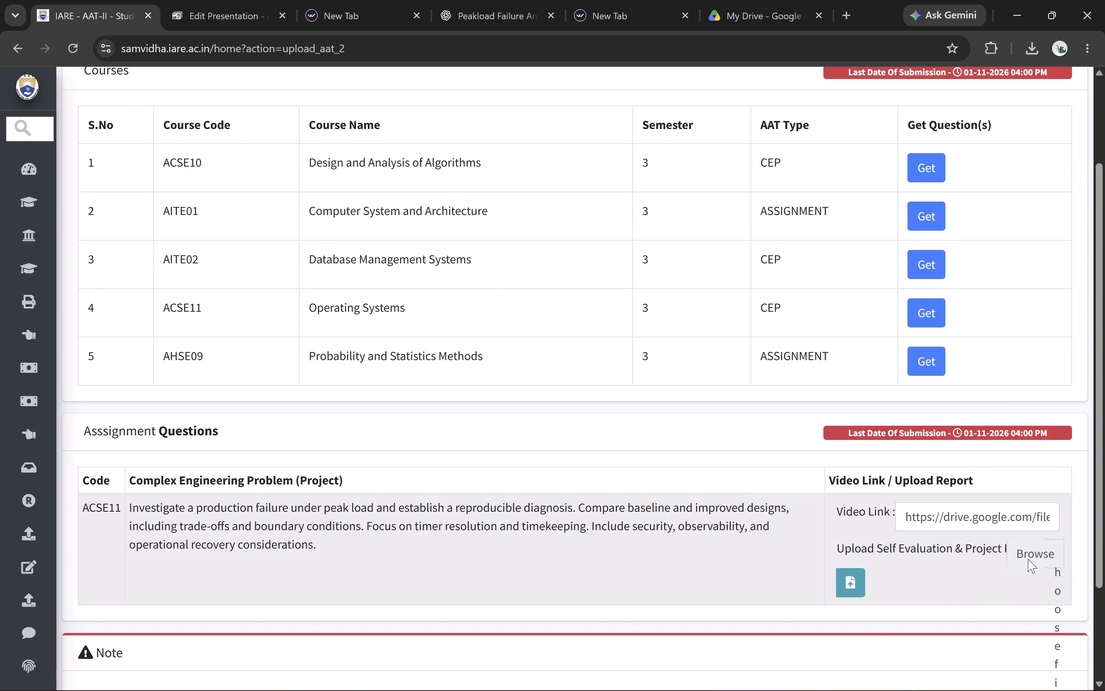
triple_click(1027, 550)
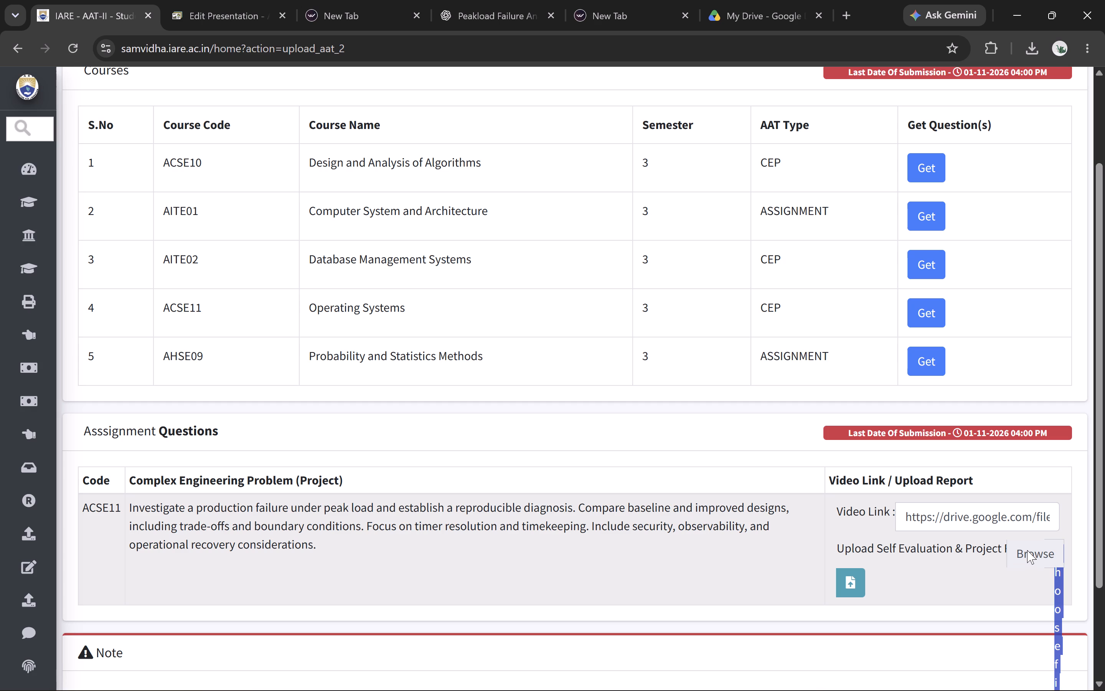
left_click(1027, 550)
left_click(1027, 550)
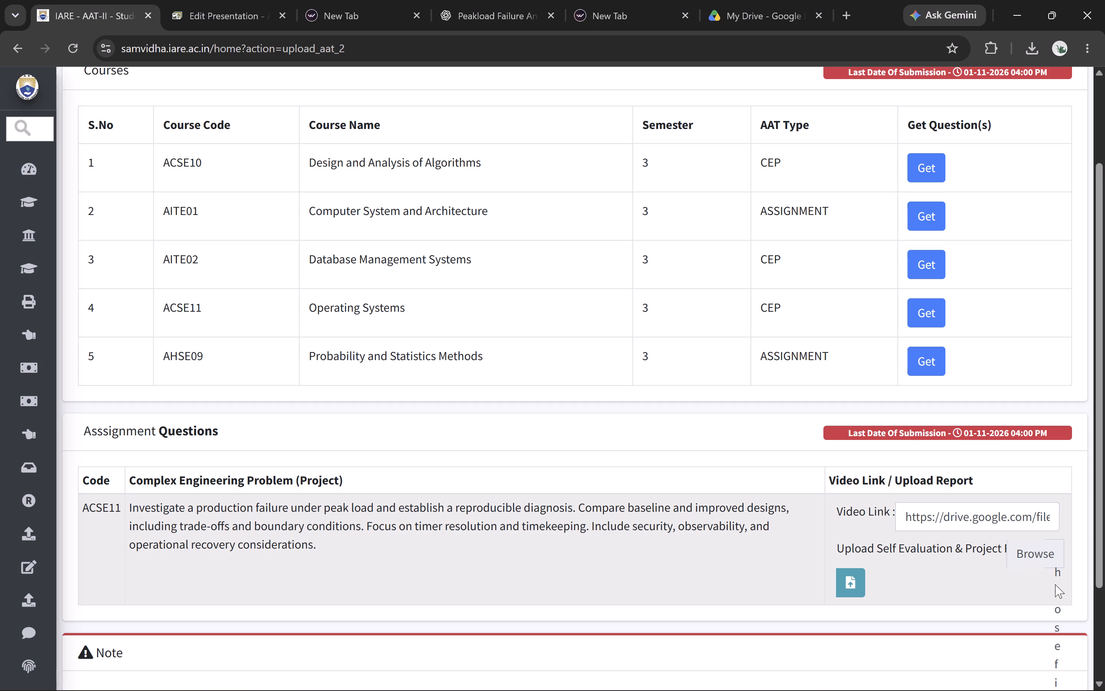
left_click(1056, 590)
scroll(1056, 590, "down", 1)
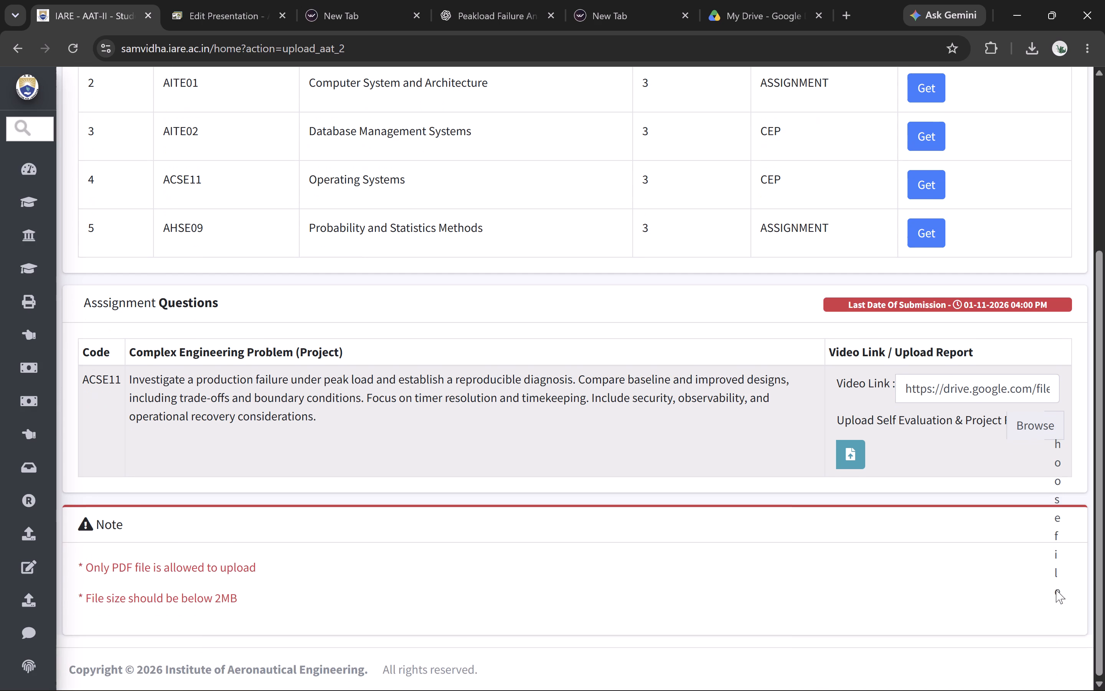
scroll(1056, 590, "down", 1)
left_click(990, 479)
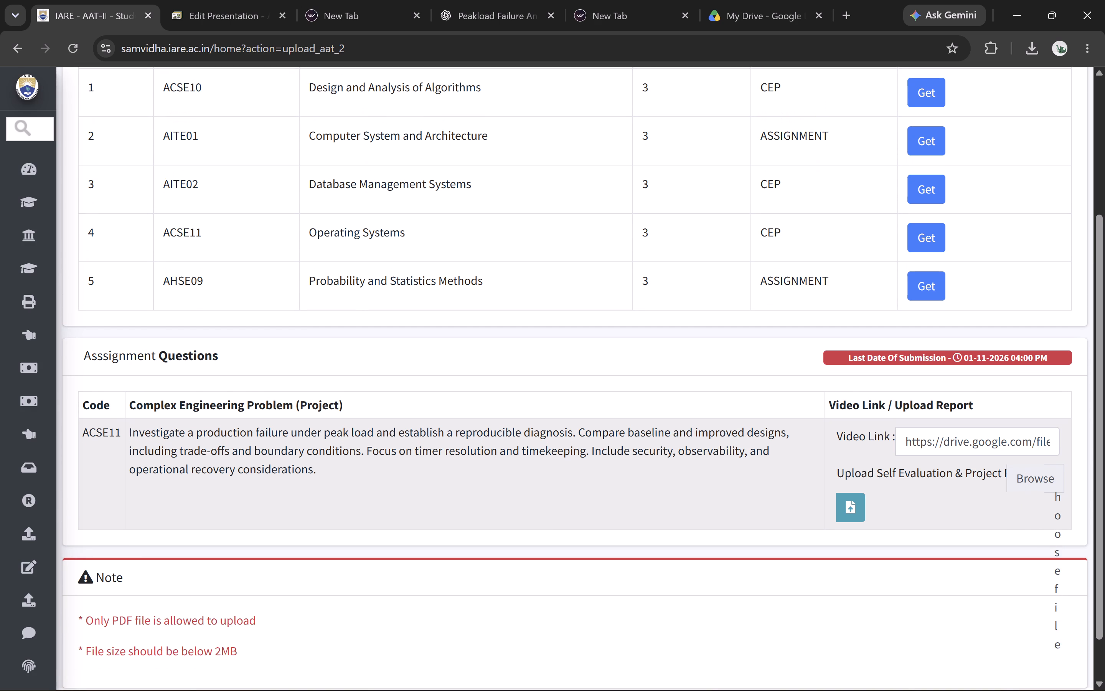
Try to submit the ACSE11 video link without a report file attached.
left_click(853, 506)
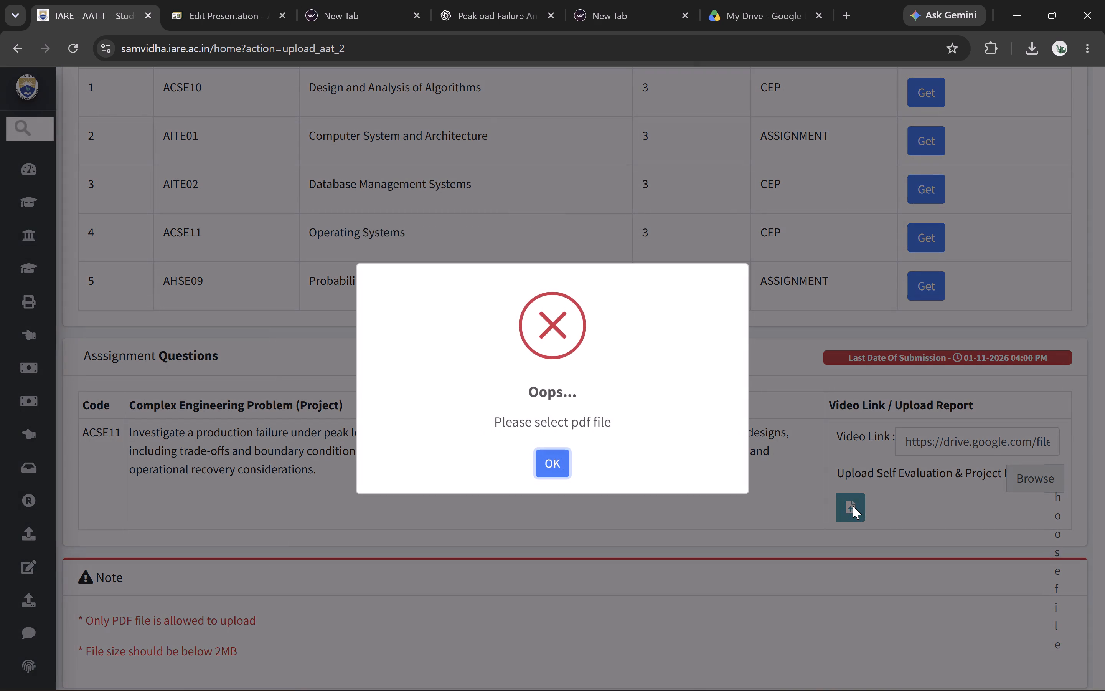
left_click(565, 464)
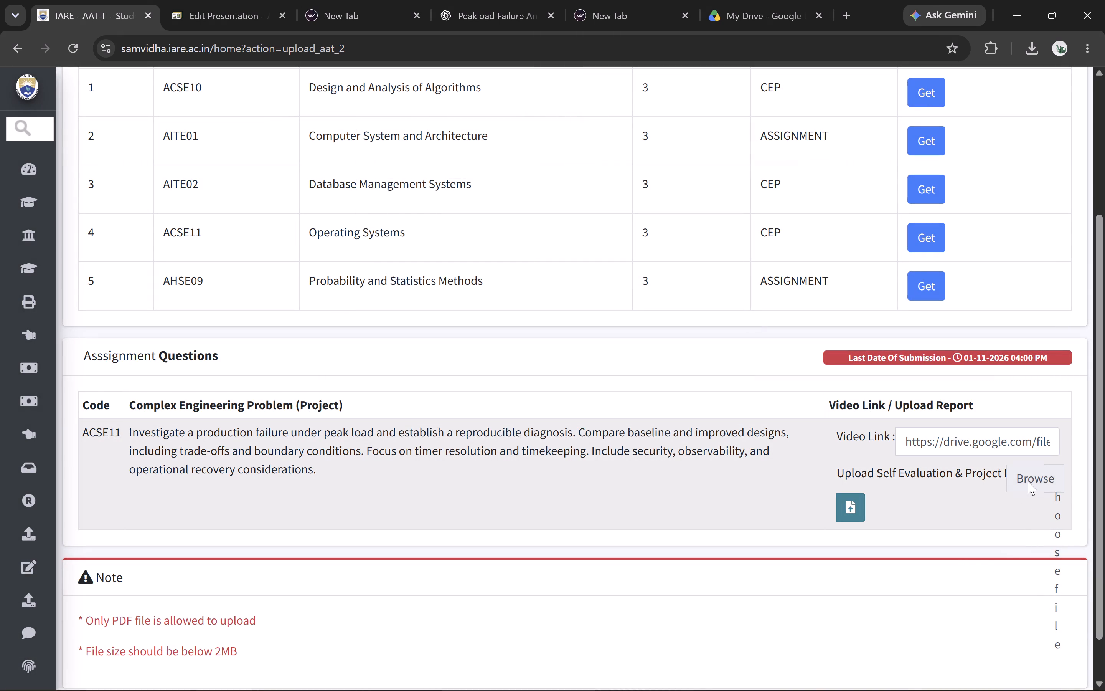
Open the file chooser for the ACSE11 Self Evaluation & Project Report.
left_click(1028, 481)
left_click(1028, 481)
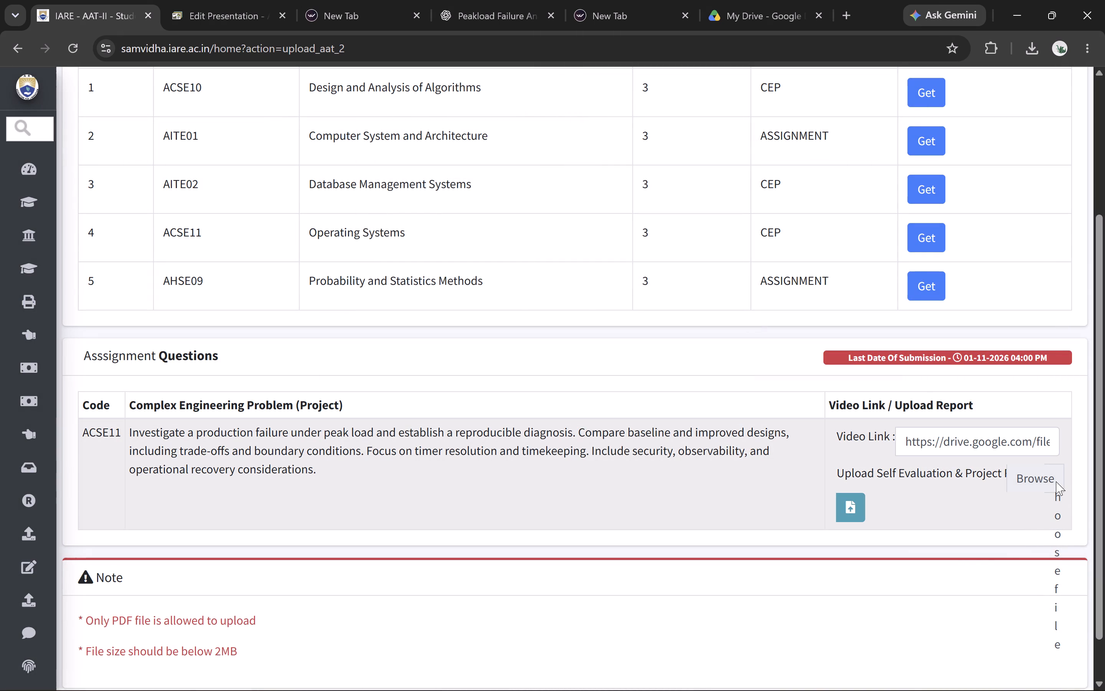
left_click(1056, 481)
left_click(1056, 481)
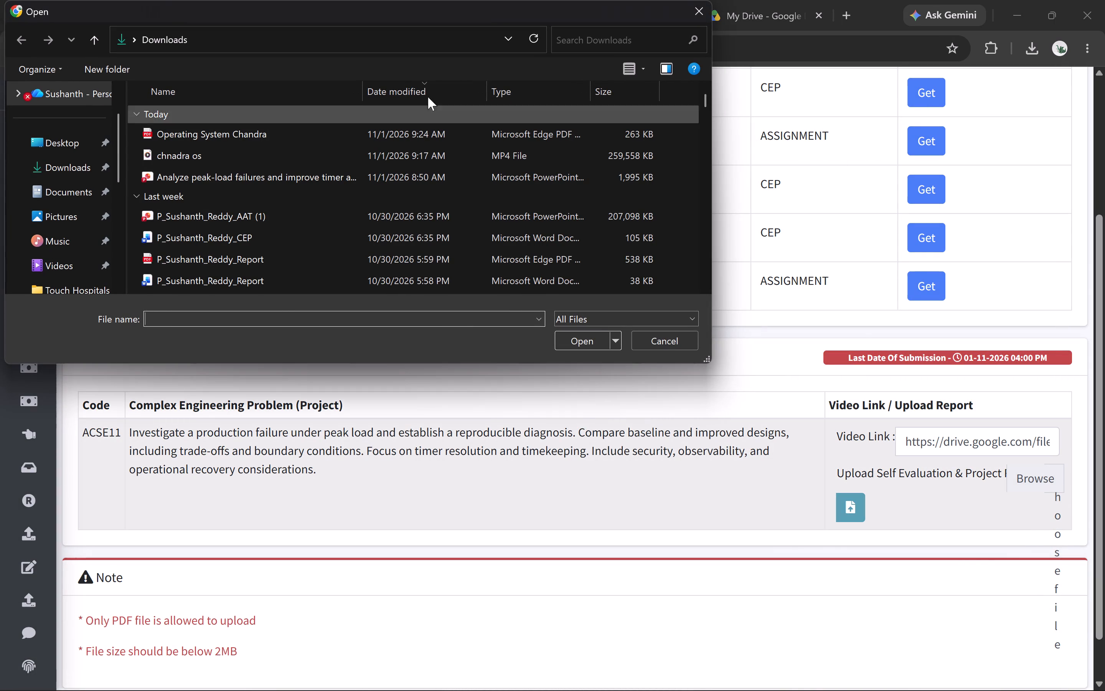
Attach the PDF Operating System Chandra from Downloads as the ACSE11 report and upload the AAT-II submission.
left_click(414, 136)
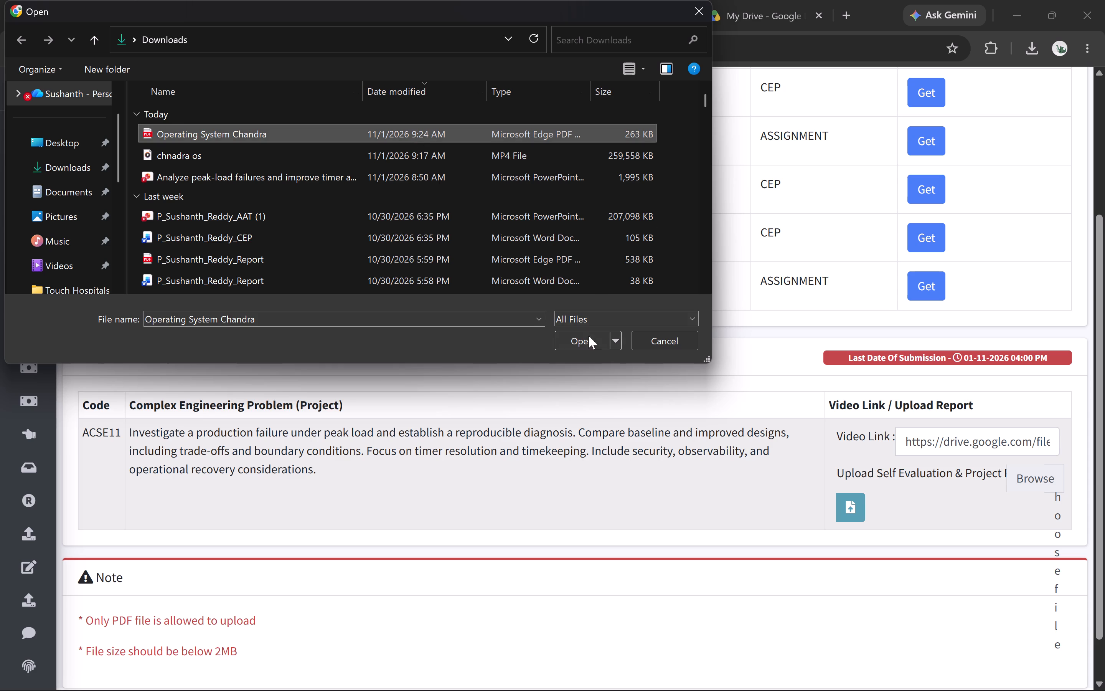
left_click(588, 336)
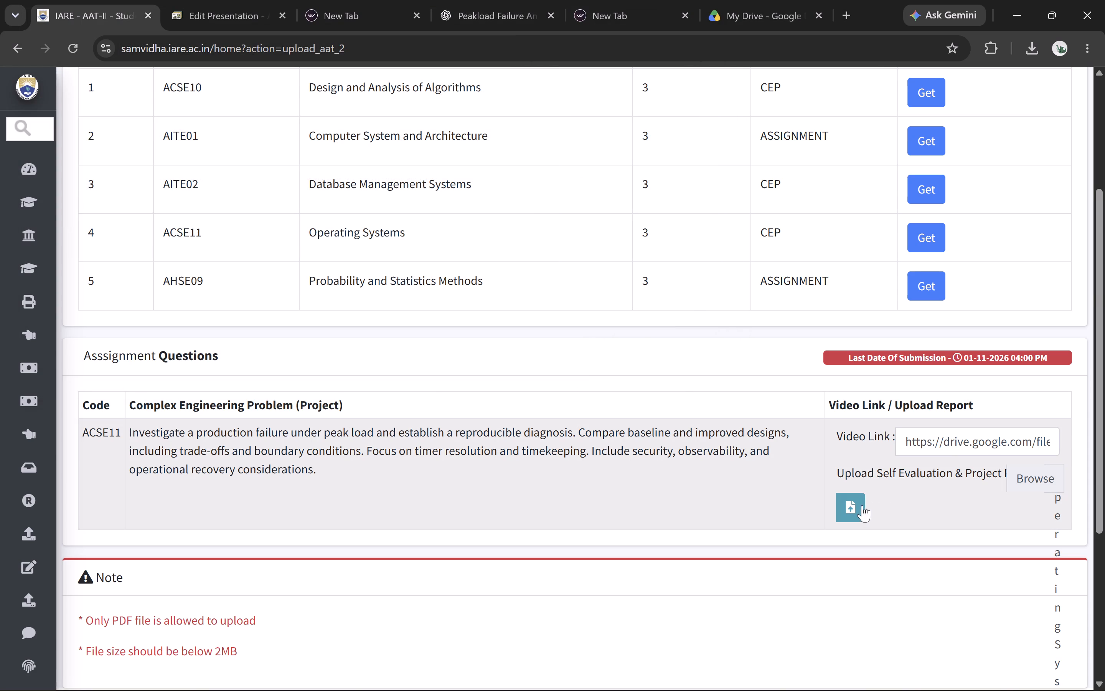
left_click(853, 506)
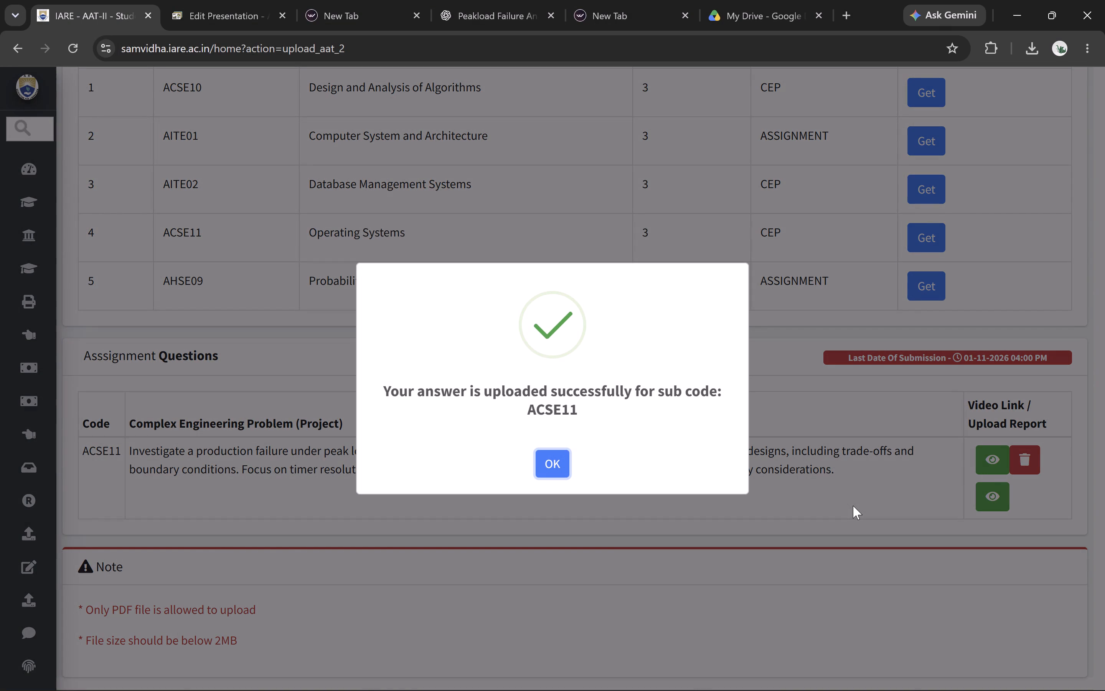
left_click(554, 468)
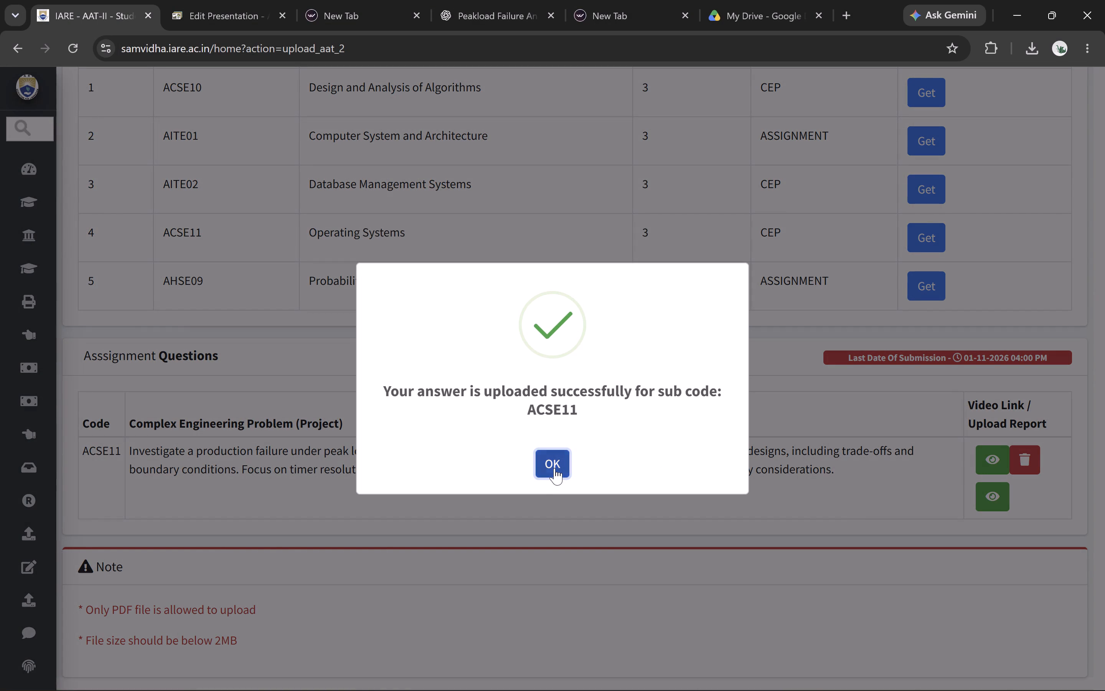
Close the Samvidha, AeroSlide, ChatGPT and empty browser tabs, keeping only the Google Drive tab open.
key("ctrl+w")
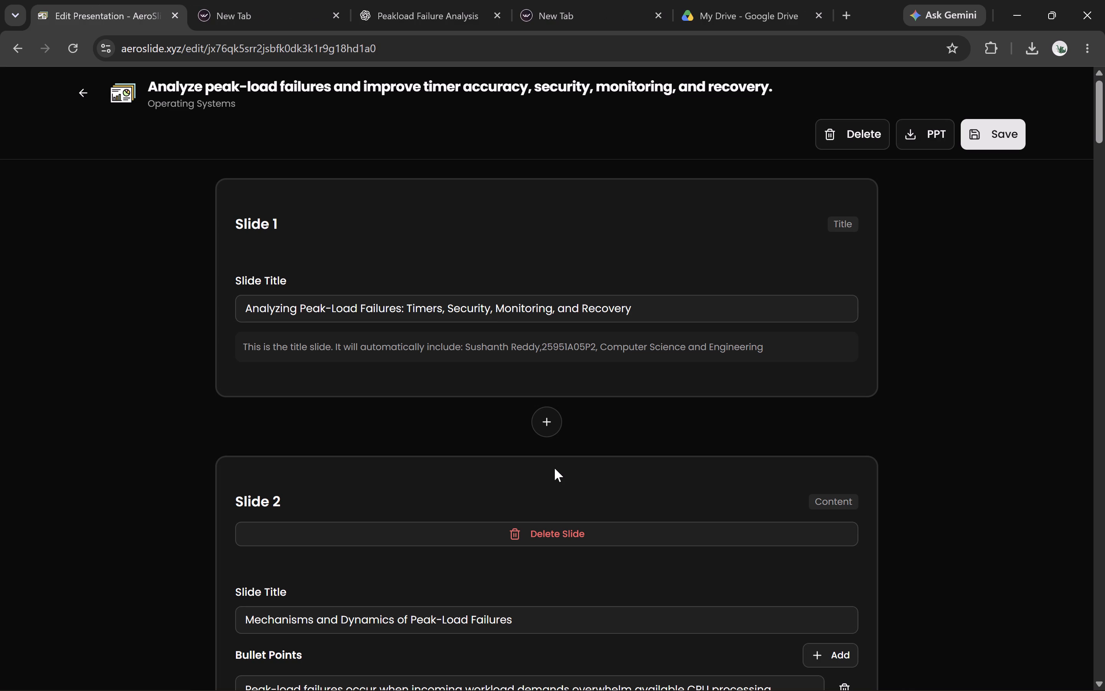
key("ctrl+w")
key("ctrl+w")
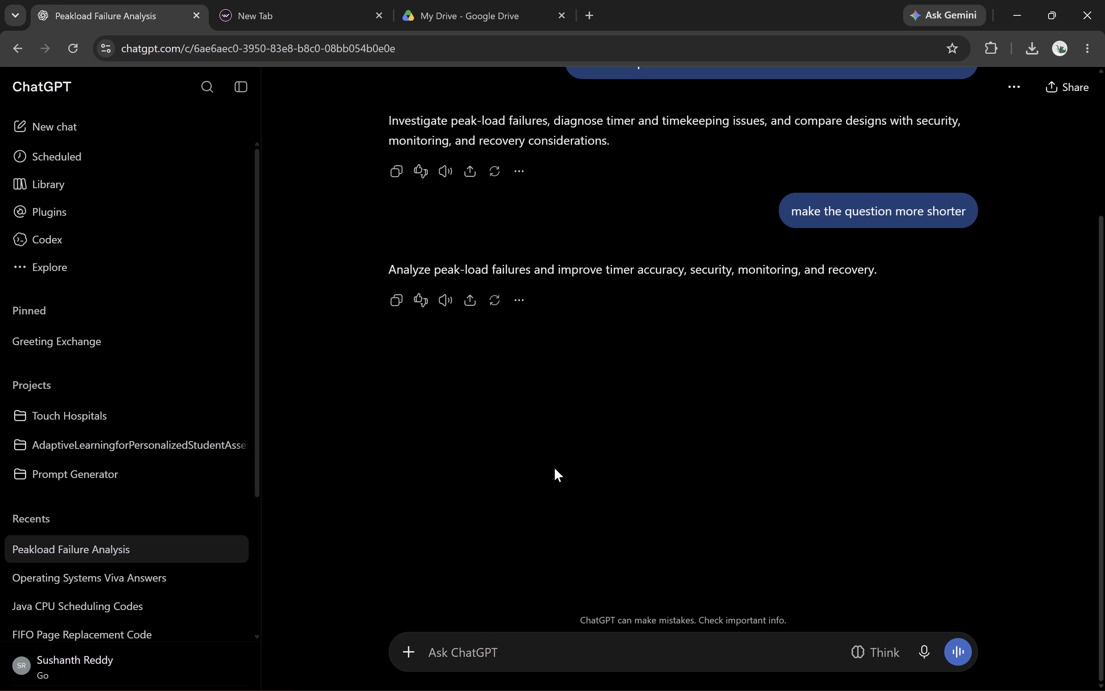
key("ctrl+w")
key("ctrl+w")
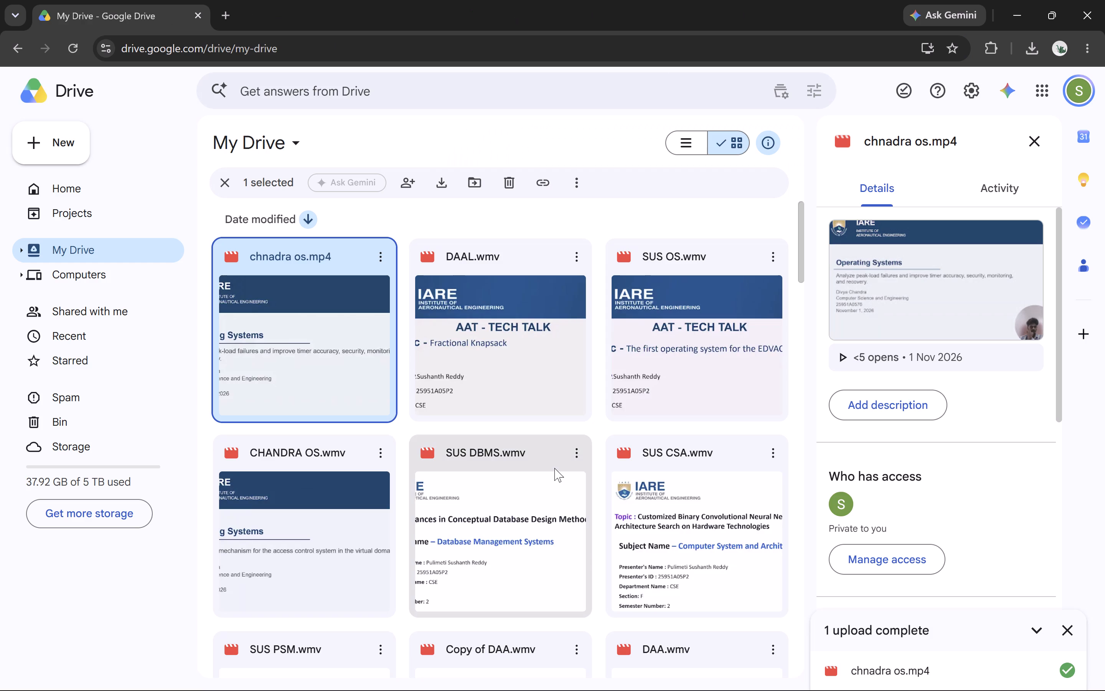
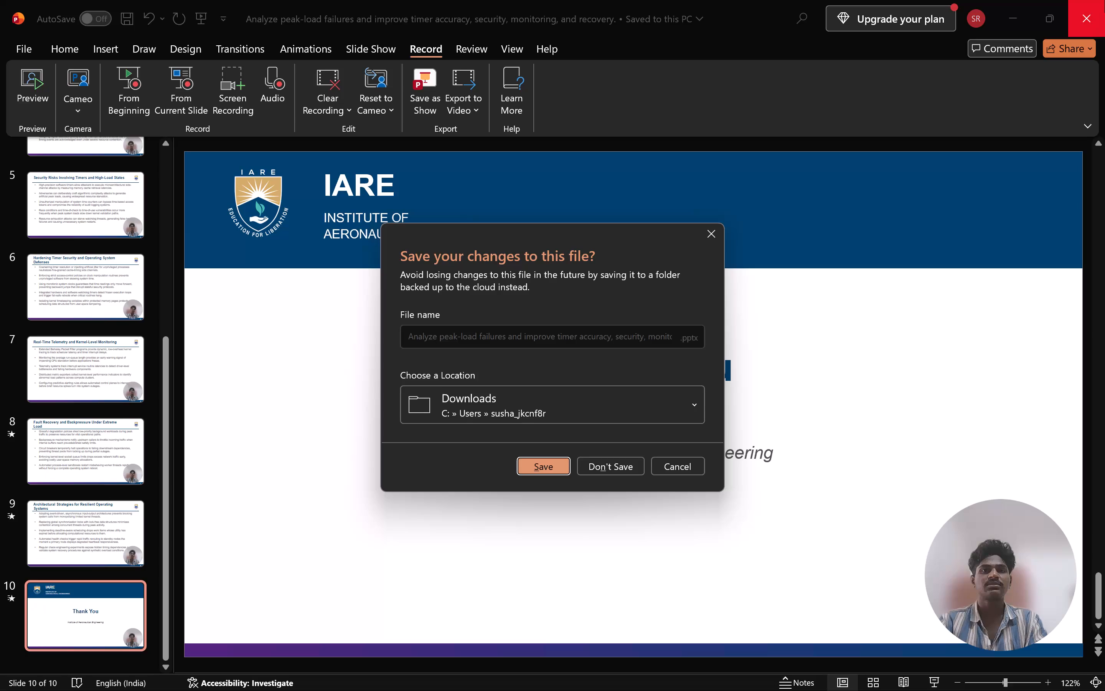
Close the presentation, discarding its unsaved changes.
key("Right")
key("Return")
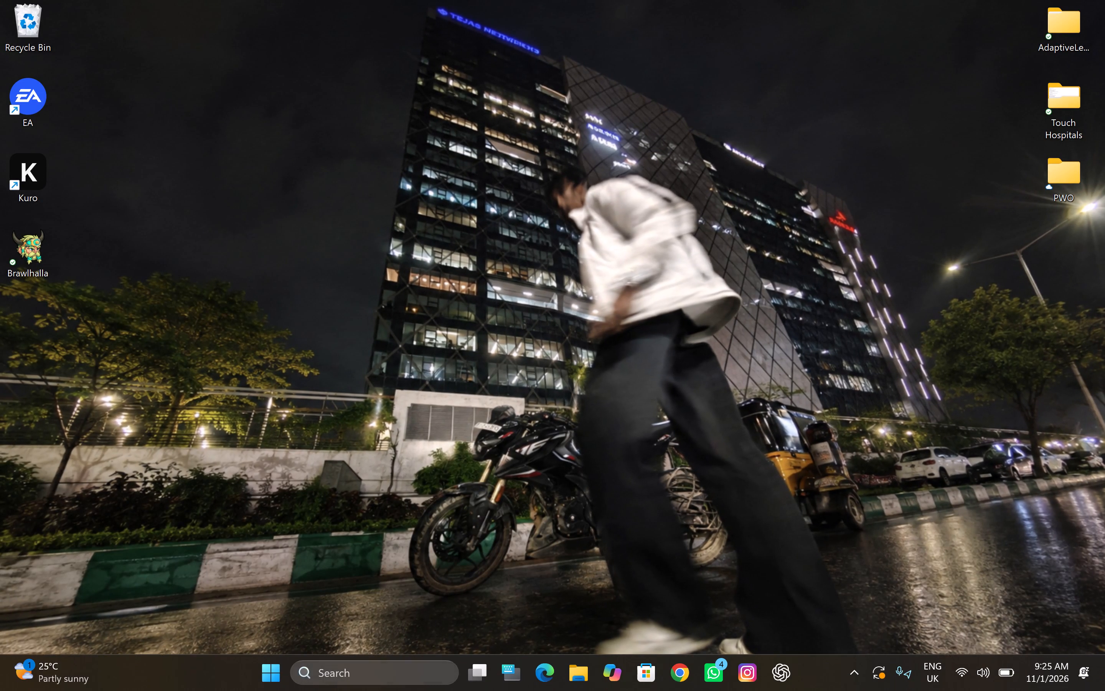
In File Explorer's Downloads folder, delete all files under Today: Operating System Chandra, chnadra os and the Analyze peak-load failures presentation.
double_click(562, 675, "ctrl")
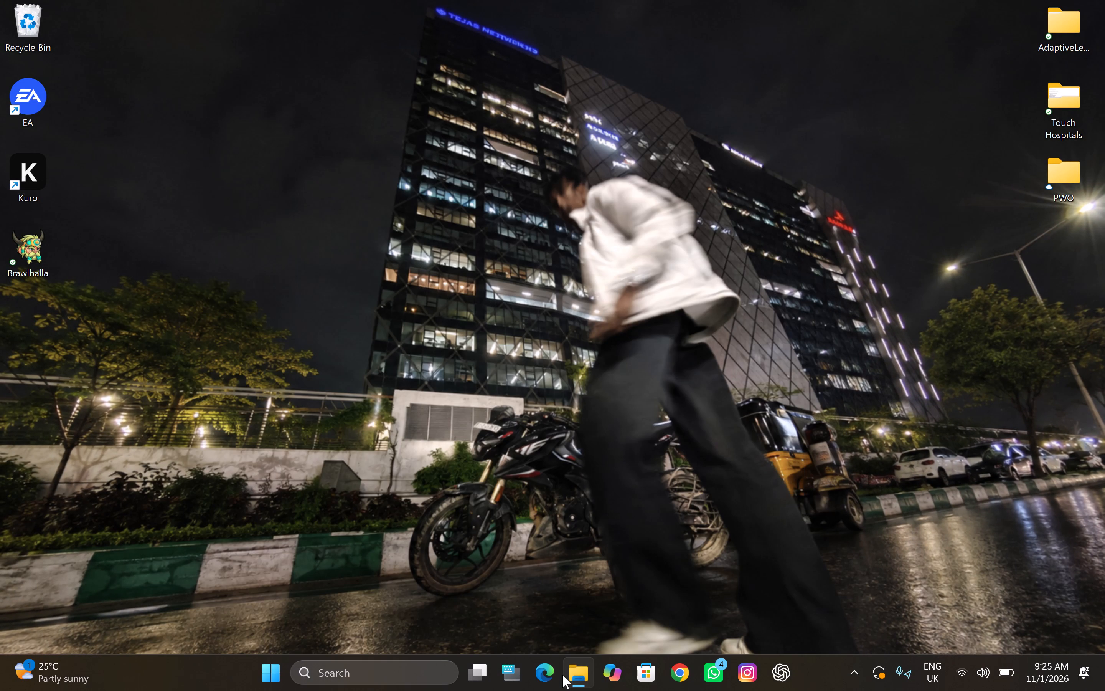
left_click(562, 675, "ctrl")
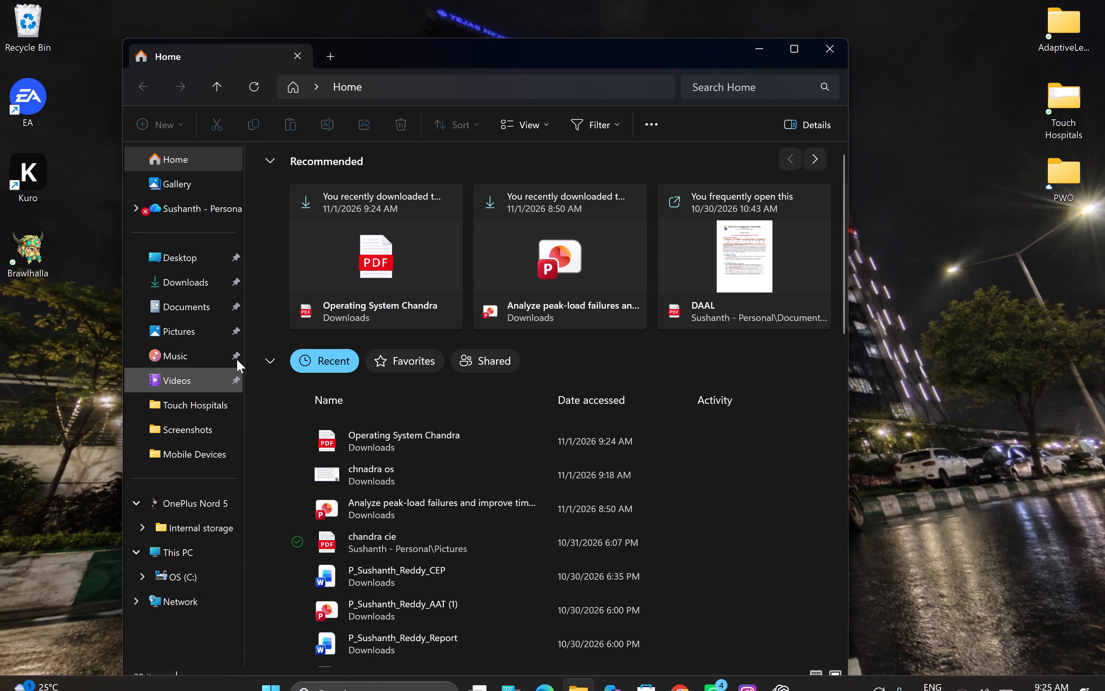
left_click(212, 284, "ctrl")
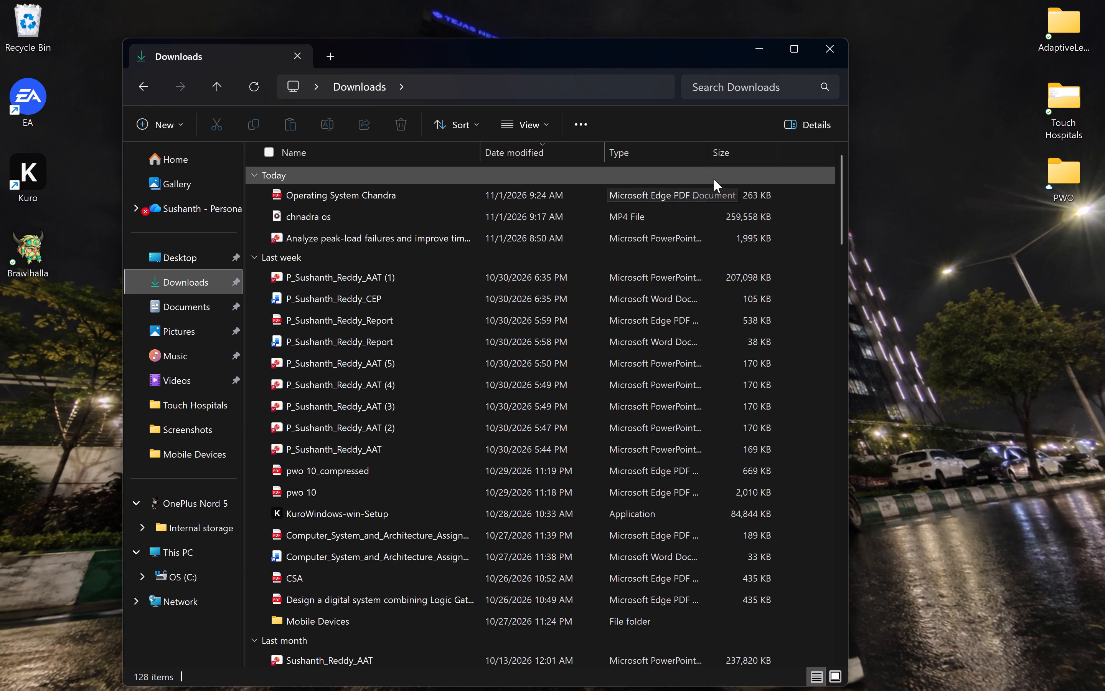
left_click(699, 183, "ctrl")
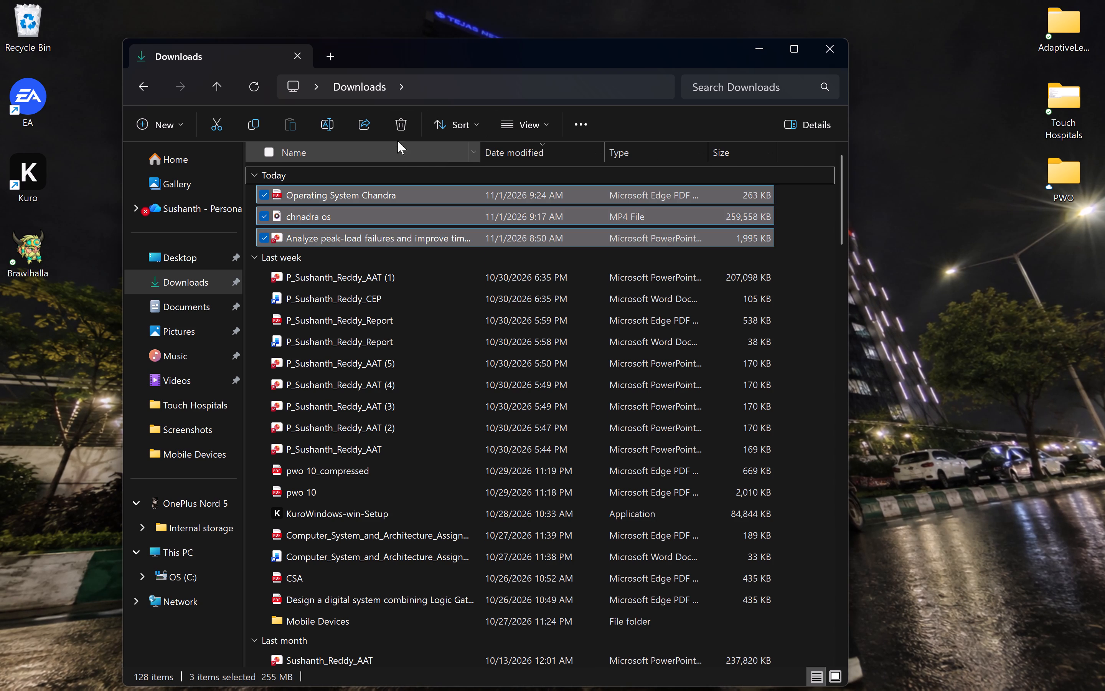
left_click(396, 132, "ctrl")
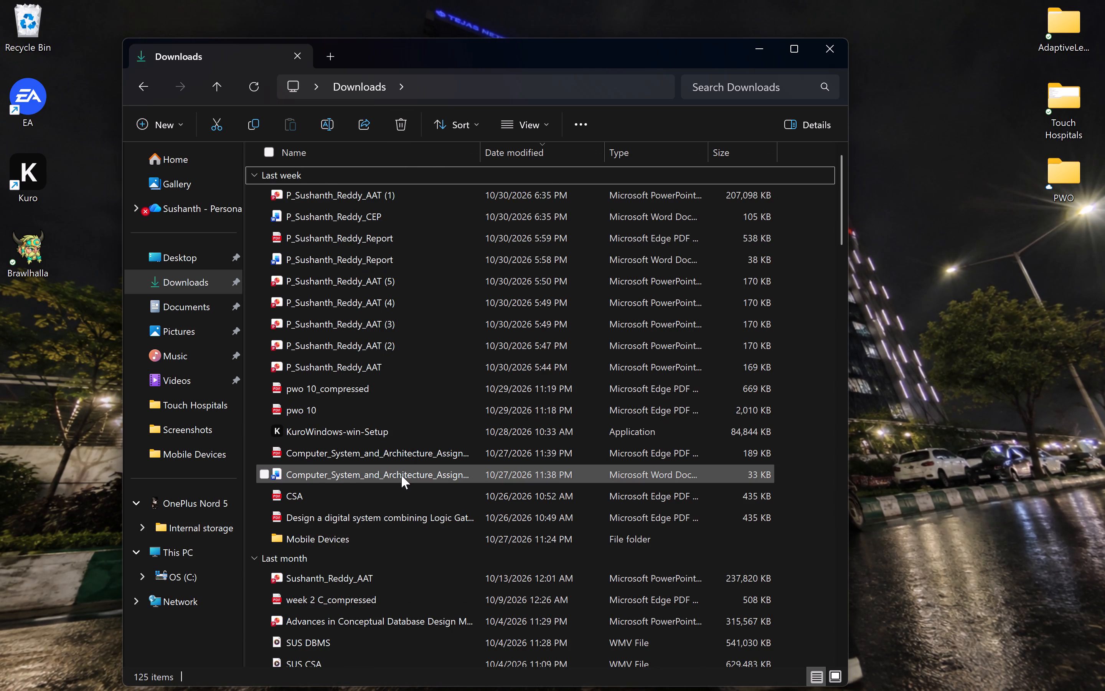
Delete last month's videos DAA, Chandra DBMS, chandra csa, Chandra maths and chandra DAA from Downloads, and close File Explorer.
scroll(461, 458, "down", 2, "ctrl")
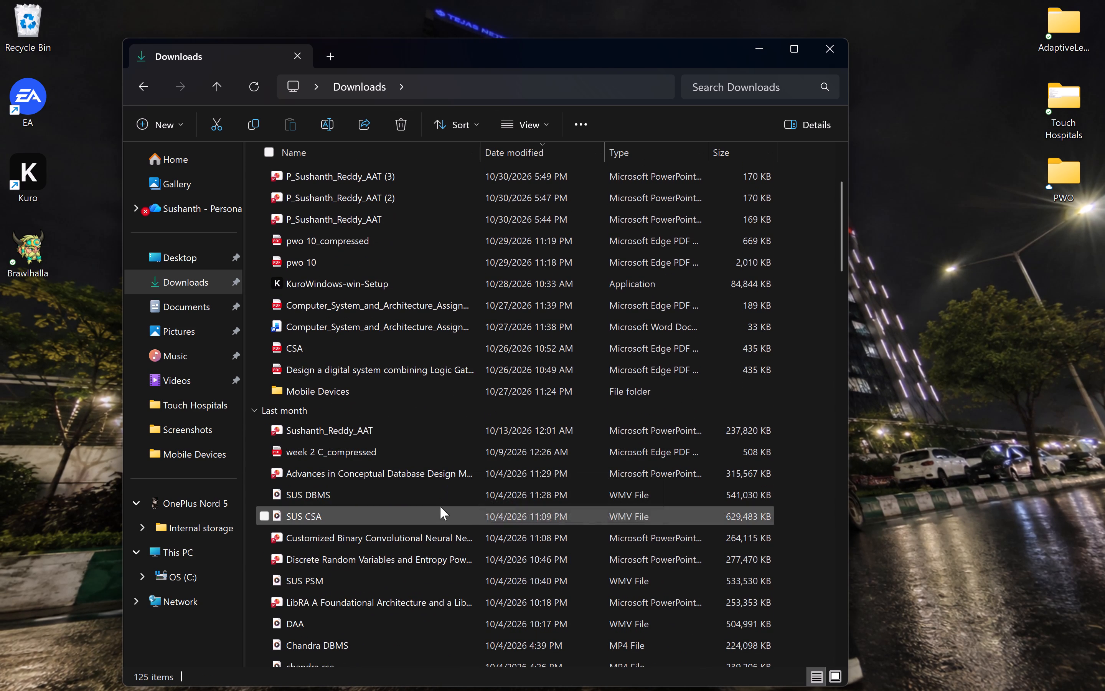
scroll(476, 534, "down", 2, "ctrl")
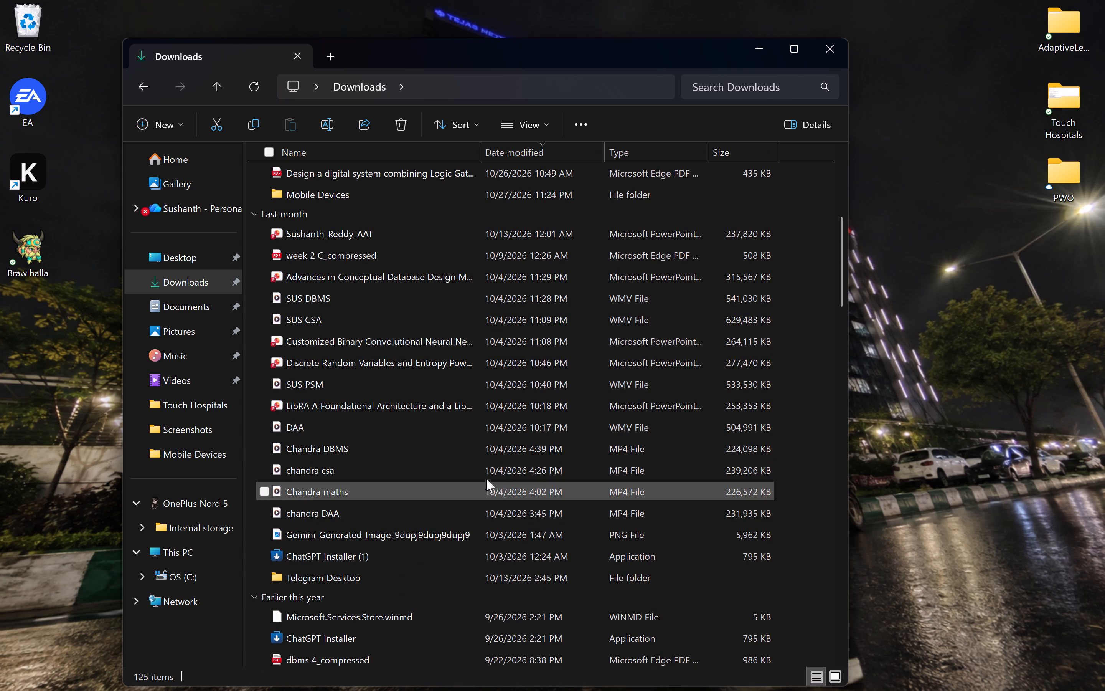
left_click_drag(486, 475, 483, 455, "ctrl")
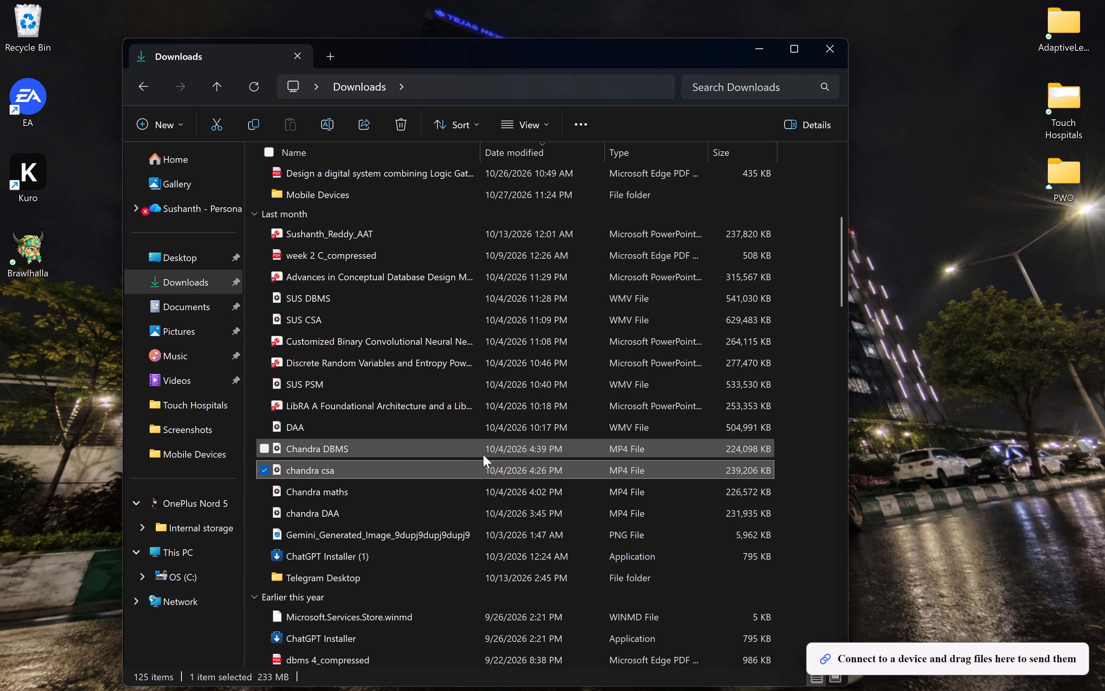
left_click_drag(458, 428, 452, 510, "ctrl")
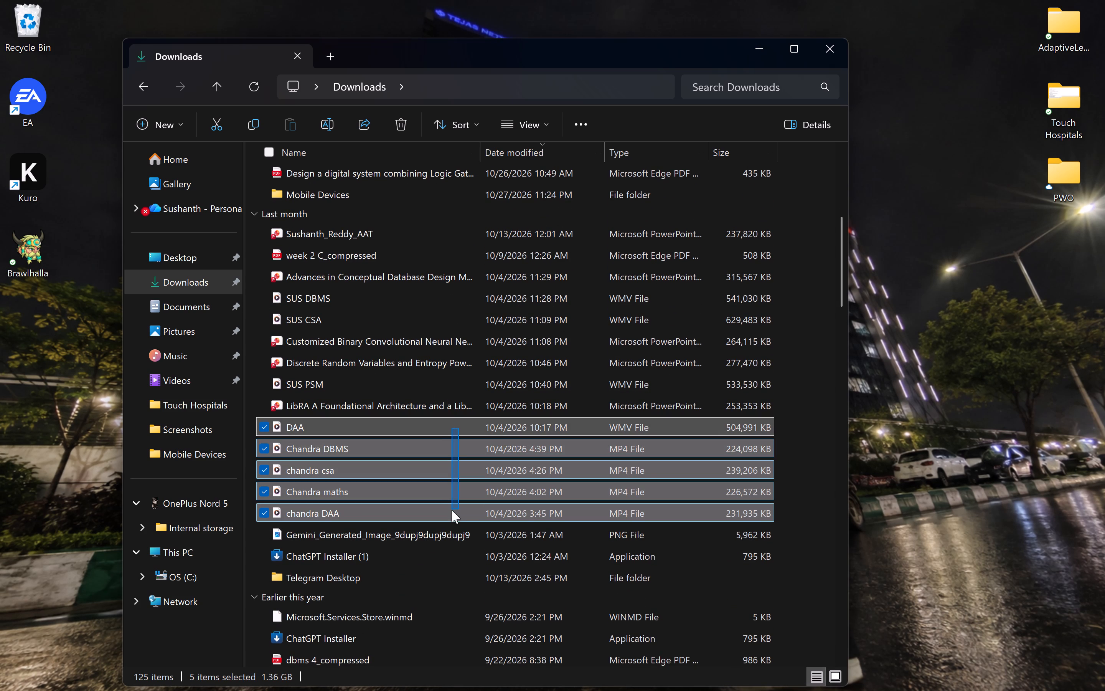
left_click_drag(452, 510, 451, 511, "ctrl")
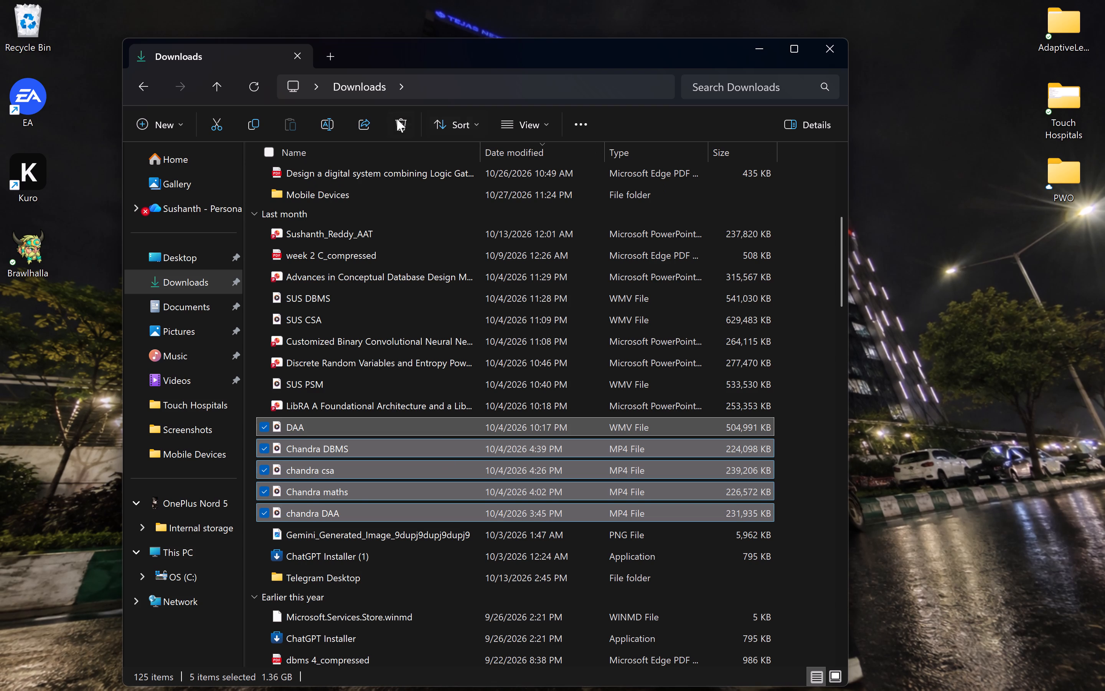
left_click(394, 118, "ctrl")
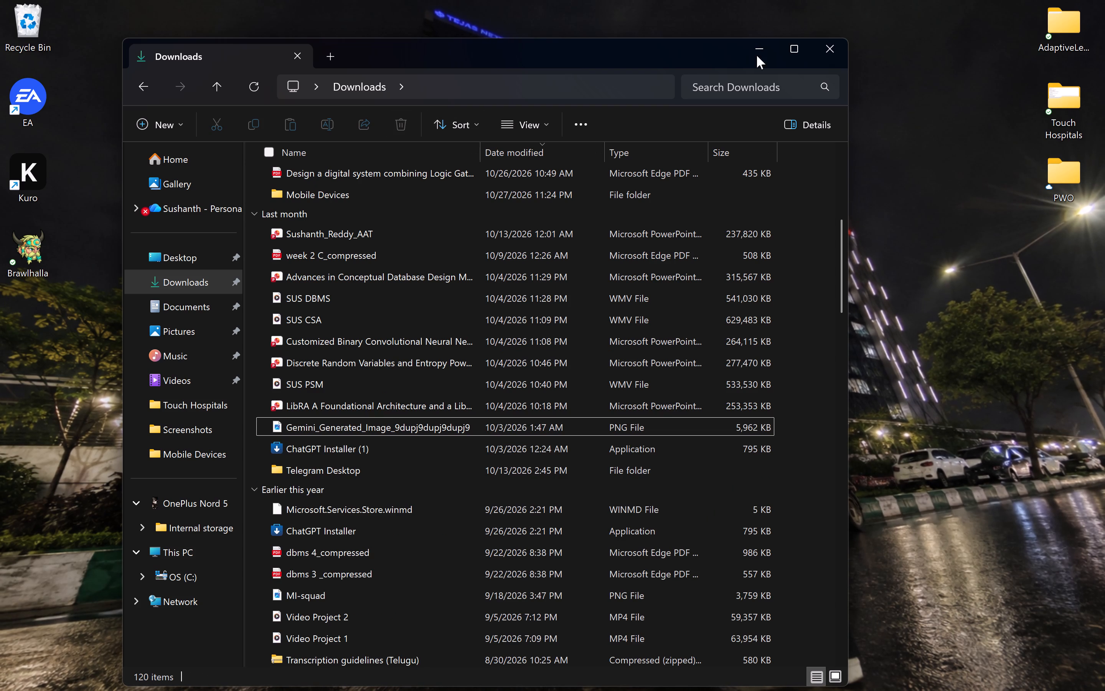
left_click(830, 48, "ctrl")
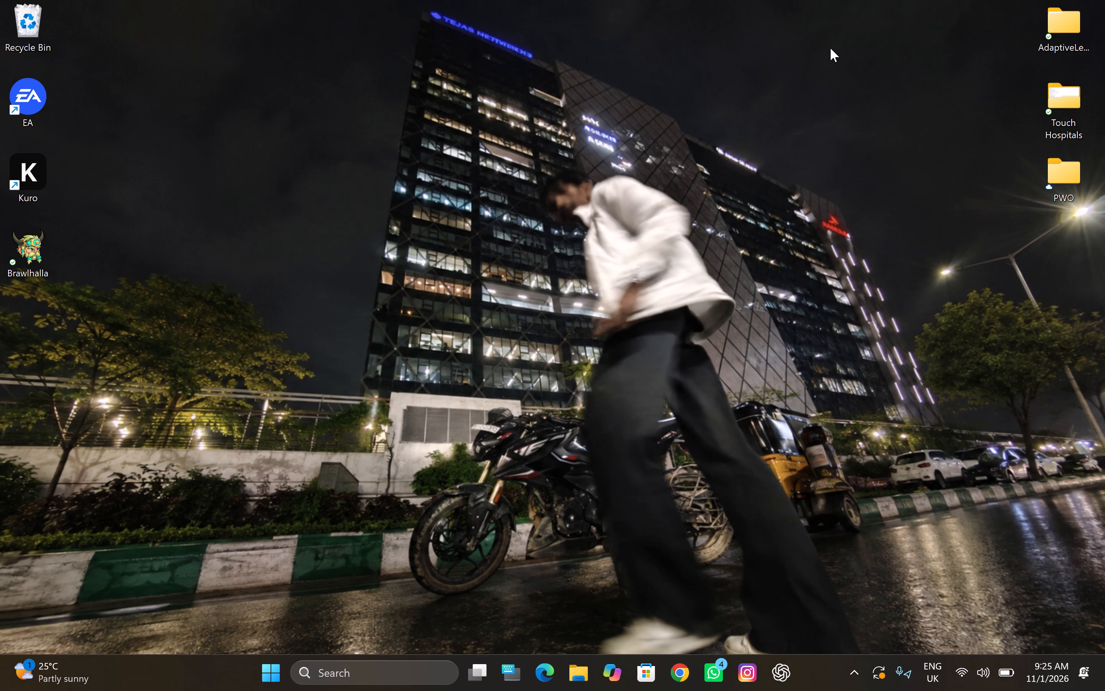